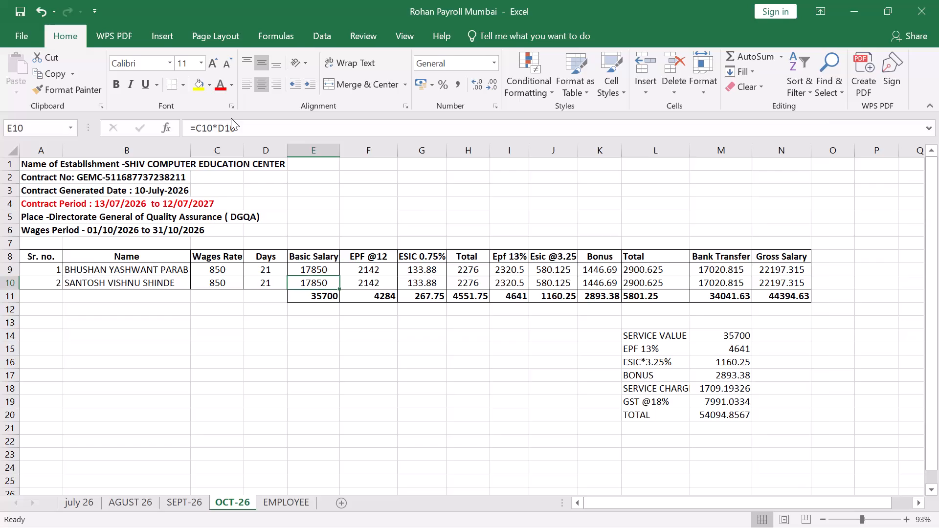
Switch from the payroll workbook to the browser window with the HHSPL GEM Tender form.
{"action": "key", "text": "alt+Tab"}
{"action": "key", "text": "alt+Tab"}
{"action": "key", "text": "alt+Tab"}
{"action": "key", "text": "alt+Tab"}
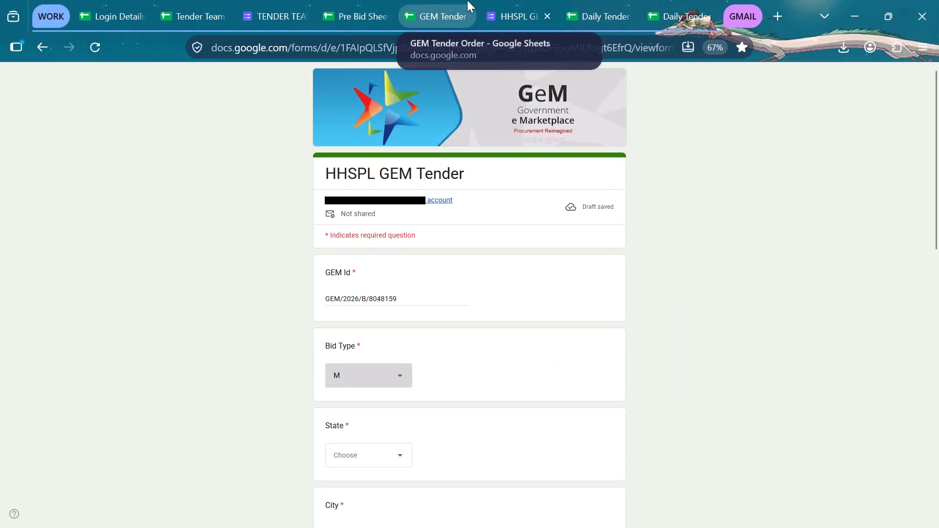
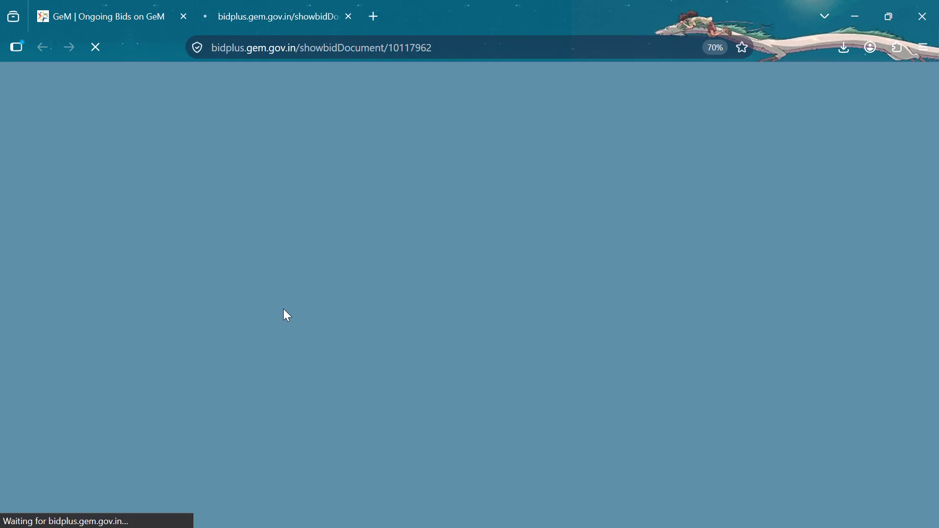
Open GeM bid document 10117962 and copy its bid number, GEM/2026/B/8232242.
{"action": "left_click", "coordinate": [286, 303]}
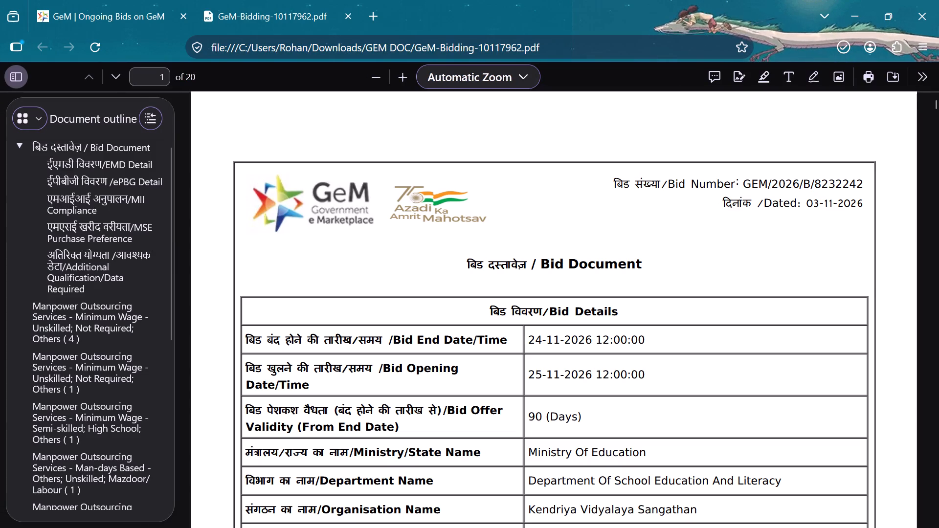
{"action": "double_click", "coordinate": [742, 187]}
{"action": "key", "text": "ctrl+shift+Right"}
{"action": "key", "text": "ctrl+shift+Right"}
{"action": "key", "text": "ctrl+shift+Right"}
{"action": "key", "text": "ctrl+c"}
Skim the bid details down to the estimated bid value and return to the HHSPL GEM Tender form.
{"action": "scroll", "coordinate": [607, 315], "scroll_direction": "down", "scroll_amount": 2}
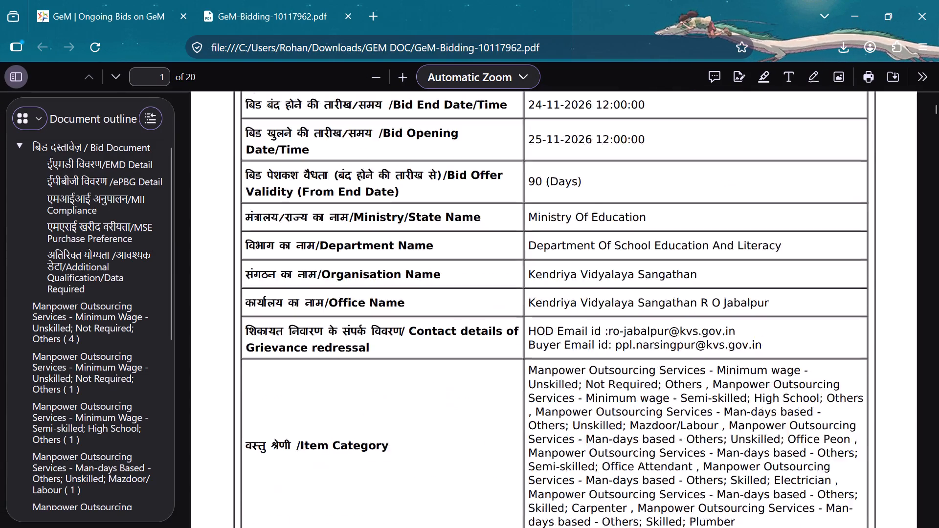
{"action": "scroll", "coordinate": [607, 315], "scroll_direction": "down", "scroll_amount": 7}
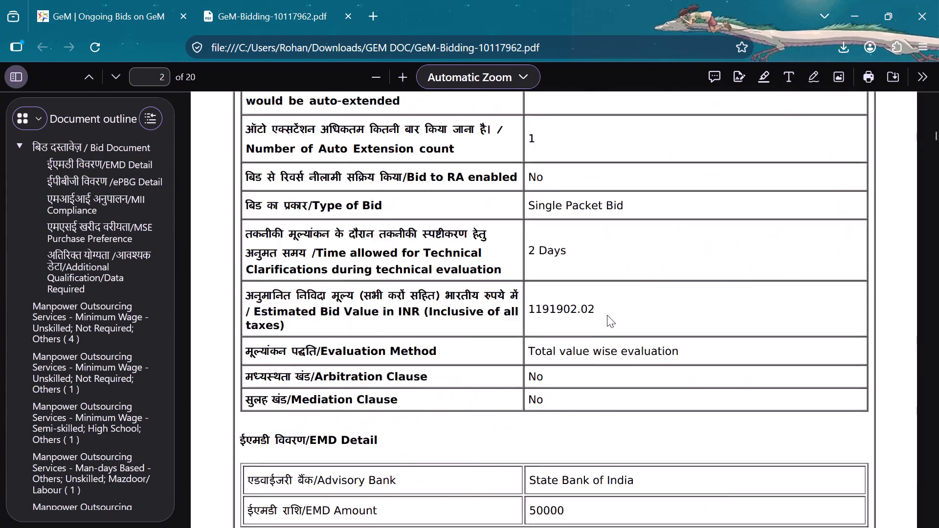
{"action": "key", "text": "alt+Tab"}
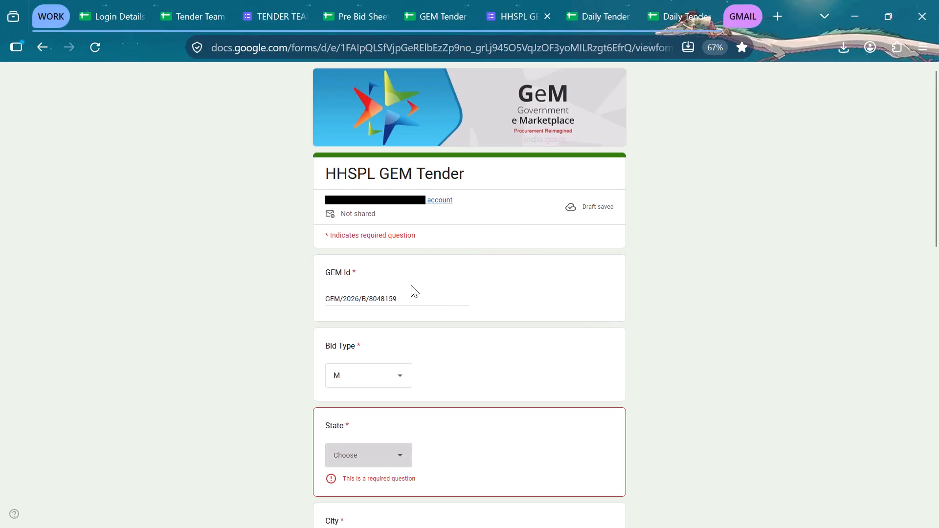
Replace the GEM Id in the tender form with the copied bid number and set Bid Type to S.
{"action": "left_click", "coordinate": [418, 294]}
{"action": "key", "text": "ctrl+a"}
{"action": "key", "text": "ctrl+v"}
{"action": "key", "text": "Tab"}
{"action": "key", "text": "s"}
Find the consignee PIN code 487001 in the bid document and search the web for it.
{"action": "key", "text": "alt+Tab"}
{"action": "scroll", "coordinate": [418, 294], "scroll_direction": "down", "scroll_amount": 13}
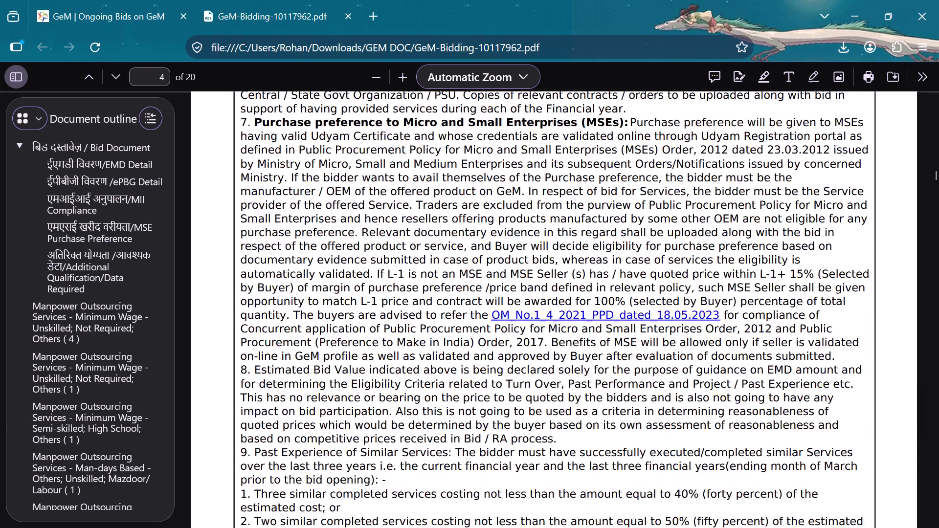
{"action": "scroll", "coordinate": [418, 294], "scroll_direction": "down", "scroll_amount": 20}
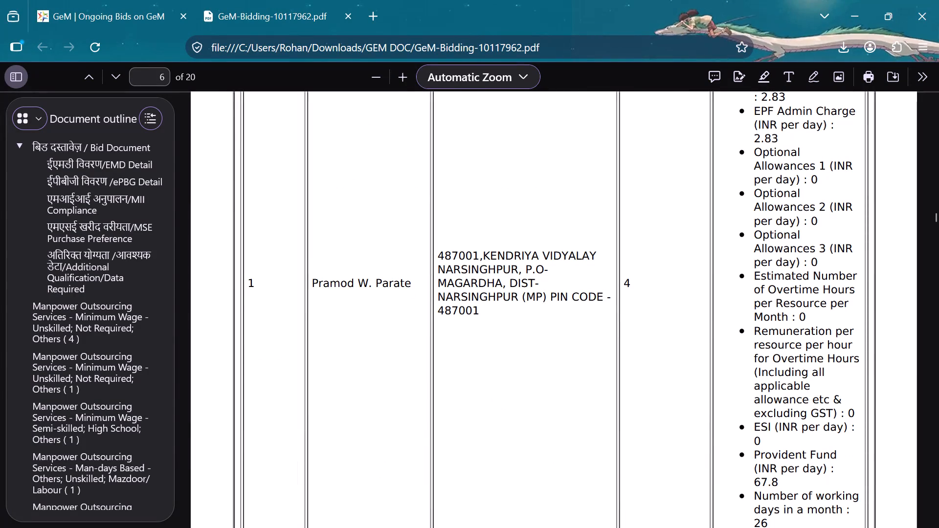
{"action": "double_click", "coordinate": [469, 294]}
{"action": "double_click", "coordinate": [451, 257]}
{"action": "right_click", "coordinate": [451, 257]}
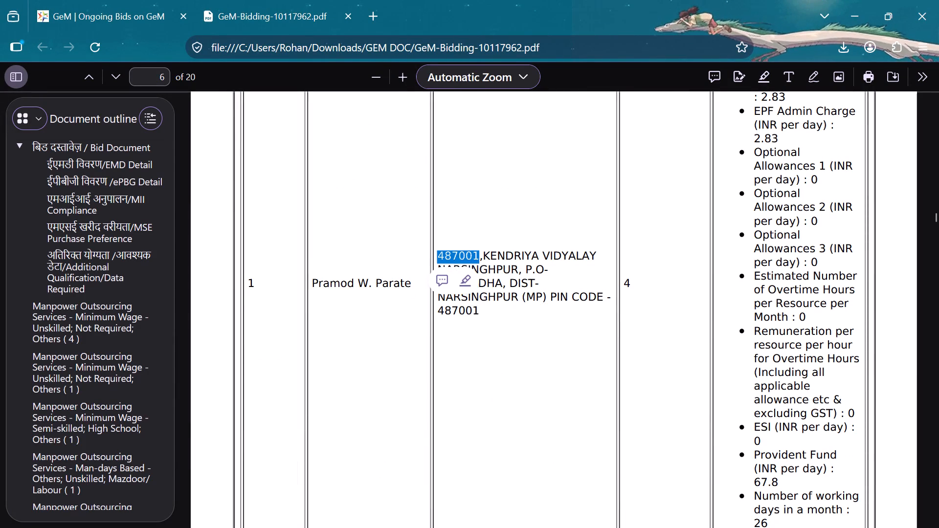
{"action": "left_click", "coordinate": [509, 388]}
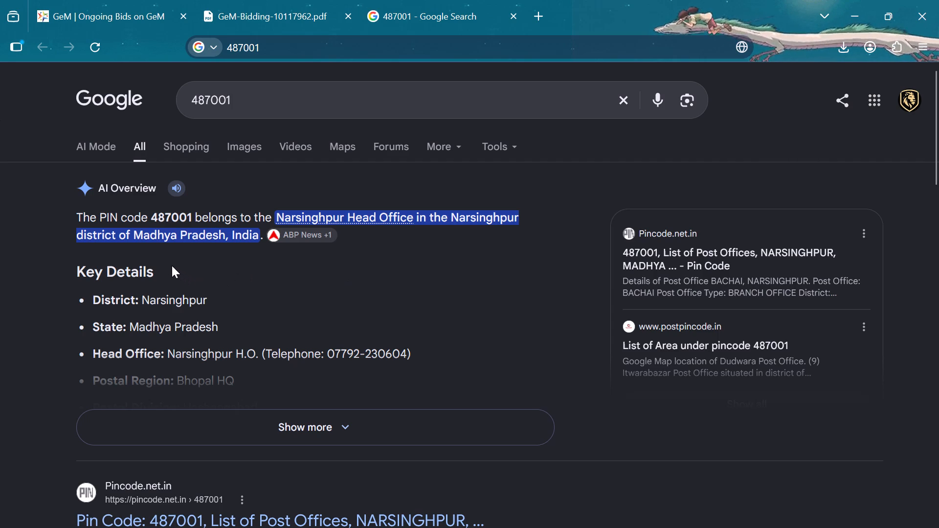
Copy the district Narsinghpur from the search result, set State to Madhya Pradesh, and paste the district as City.
{"action": "double_click", "coordinate": [150, 332]}
{"action": "double_click", "coordinate": [156, 305]}
{"action": "key", "text": "ctrl+c"}
{"action": "key", "text": "alt+Tab"}
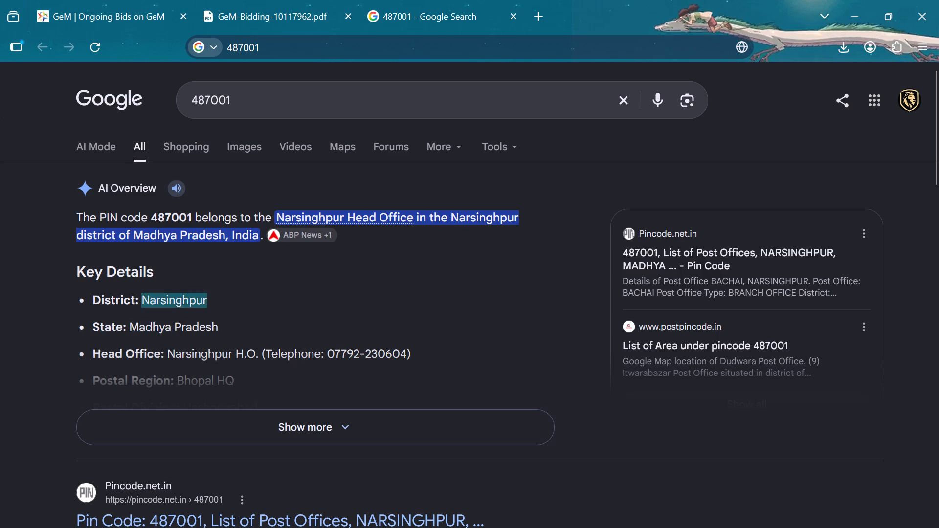
{"action": "key", "text": "Tab"}
{"action": "key", "text": "m"}
{"action": "key", "text": "Tab"}
{"action": "key", "text": "ctrl+v"}
Set both Pasara and Pre Bid Meeting to N in the tender form.
{"action": "key", "text": "Tab"}
{"action": "key", "text": "n"}
{"action": "key", "text": "Tab"}
{"action": "key", "text": "n"}
Using the ongoing bids listing, enter the Closing Date 24/11/2026 and the Quantity 12 in the form.
{"action": "key", "text": "alt+Tab"}
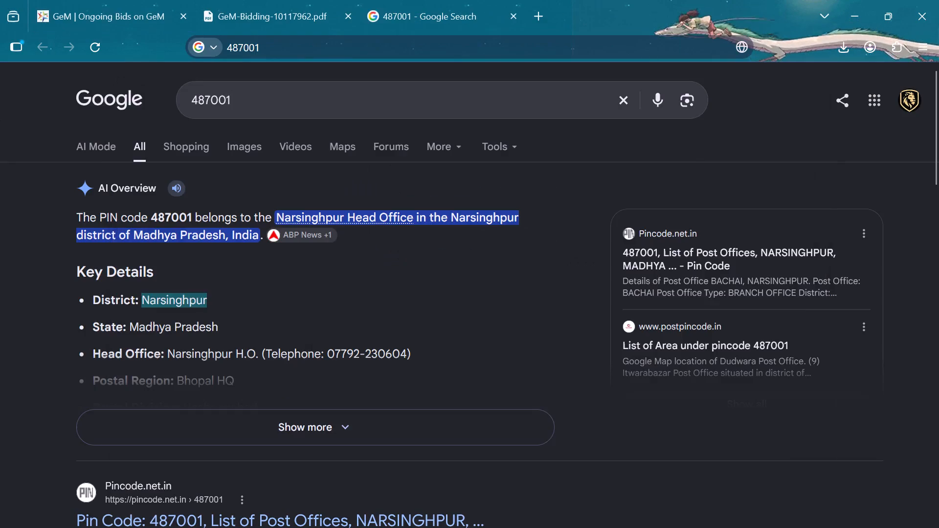
{"action": "left_click", "coordinate": [91, 0]}
{"action": "key", "text": "alt+Tab"}
{"action": "key", "text": "Tab"}
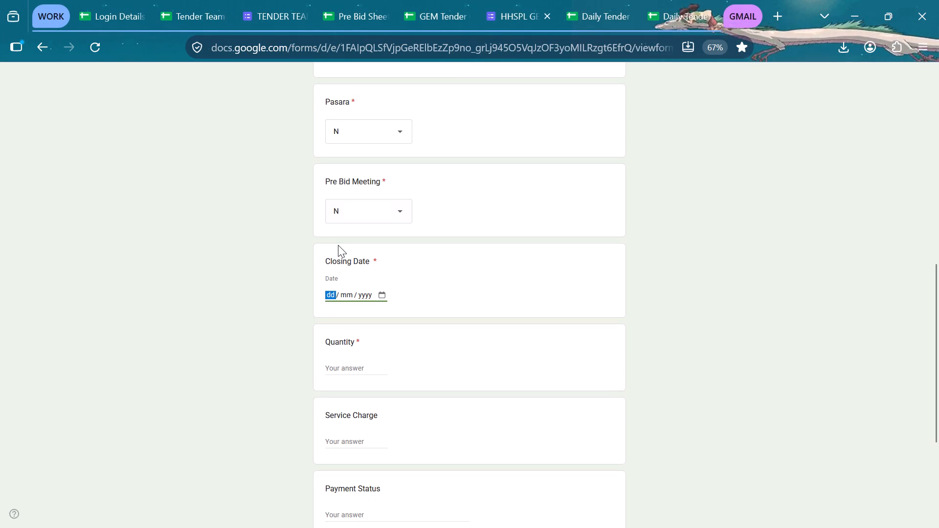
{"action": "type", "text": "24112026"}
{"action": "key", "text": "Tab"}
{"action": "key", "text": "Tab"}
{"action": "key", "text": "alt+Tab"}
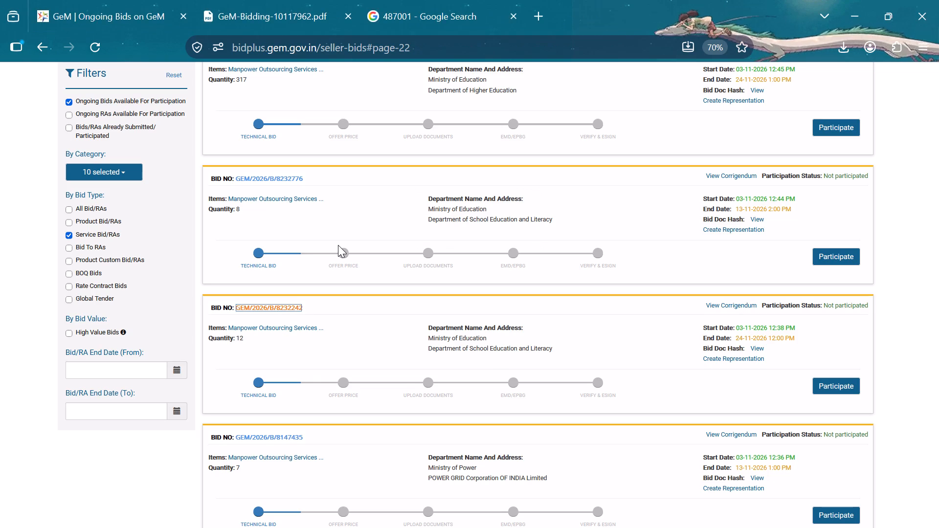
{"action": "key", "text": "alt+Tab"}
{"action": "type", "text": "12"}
Submit the completed tender form response.
{"action": "scroll", "coordinate": [338, 245], "scroll_direction": "down", "scroll_amount": 4}
{"action": "left_click", "coordinate": [337, 450]}
{"action": "left_click", "coordinate": [340, 439]}
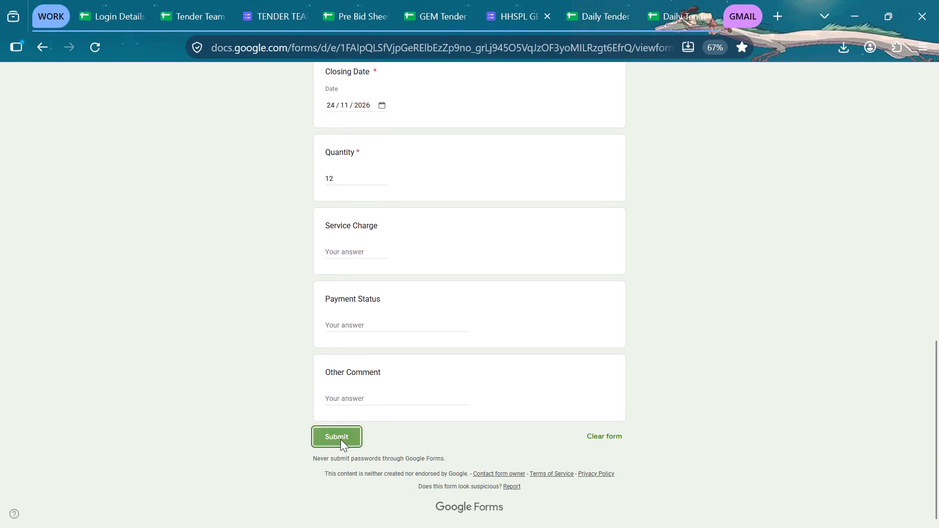
Open the bid document for GEM/2026/B/8232776 from the listing and close the previous bid document and PIN code search.
{"action": "key", "text": "alt+Tab"}
{"action": "scroll", "coordinate": [340, 320], "scroll_direction": "up", "scroll_amount": 1}
{"action": "left_click", "coordinate": [274, 239]}
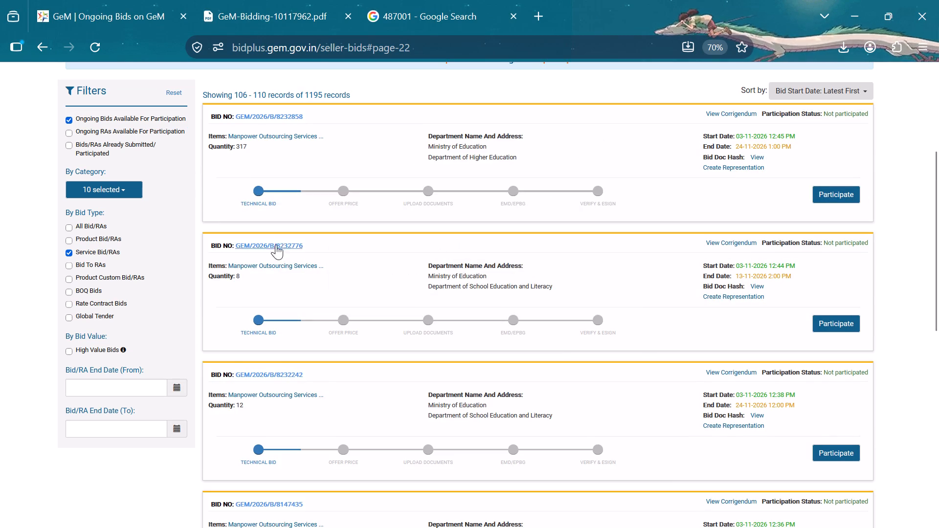
{"action": "left_click", "coordinate": [276, 244]}
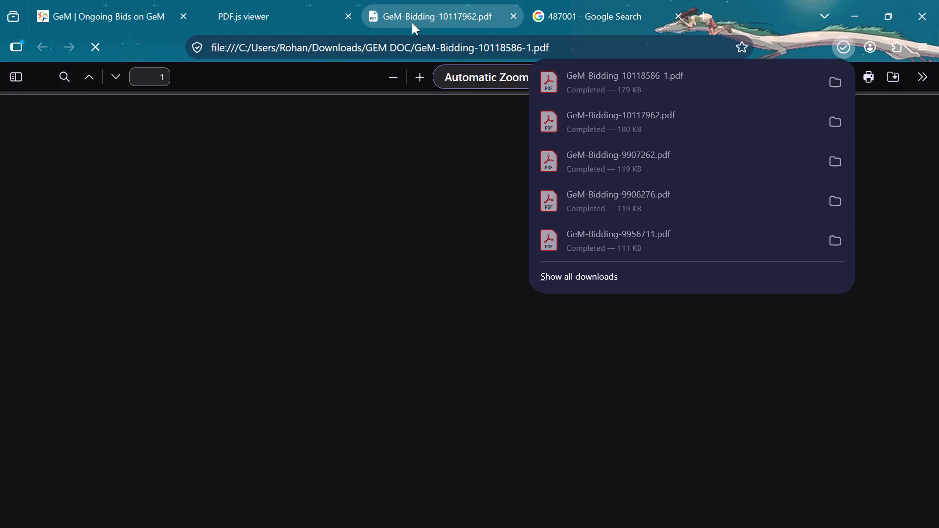
{"action": "left_click", "coordinate": [520, 14]}
{"action": "double_click", "coordinate": [516, 16]}
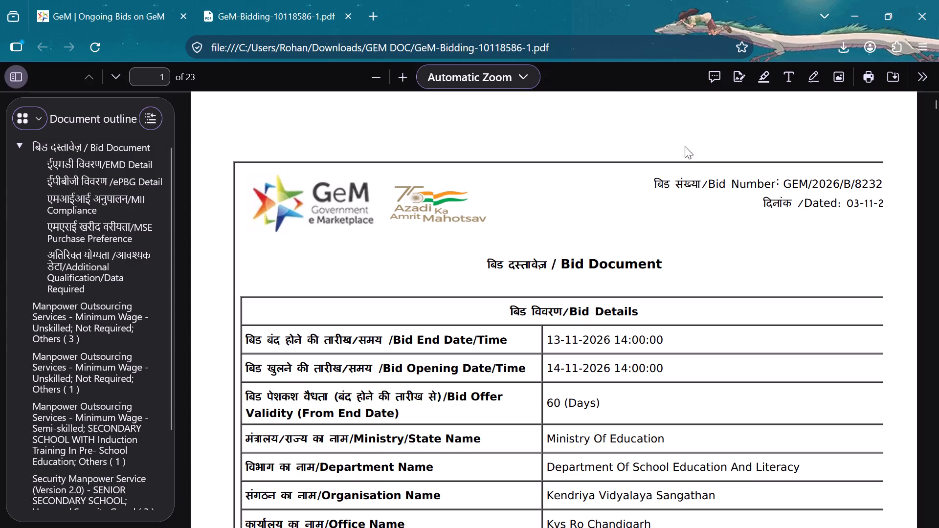
Copy the full bid number from the header of the opened bid document.
{"action": "double_click", "coordinate": [784, 182]}
{"action": "key", "text": "ctrl+shift+Right"}
{"action": "key", "text": "ctrl+shift+Right"}
{"action": "key", "text": "ctrl+shift+Right"}
{"action": "key", "text": "ctrl+c"}
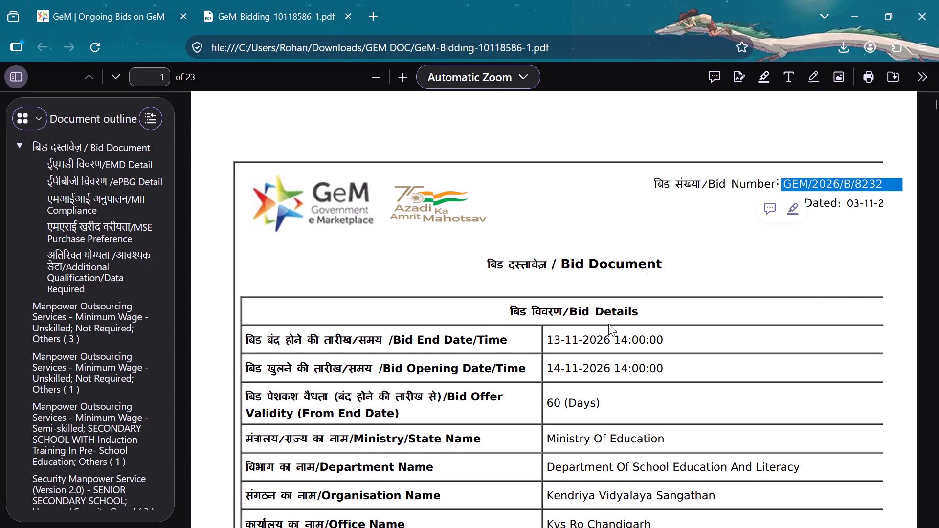
Find the consignee PIN code 141106 in the bid document and search the web for it.
{"action": "scroll", "coordinate": [608, 324], "scroll_direction": "down", "scroll_amount": 3}
{"action": "scroll", "coordinate": [608, 324], "scroll_direction": "down", "scroll_amount": 20}
{"action": "scroll", "coordinate": [608, 324], "scroll_direction": "down", "scroll_amount": 9}
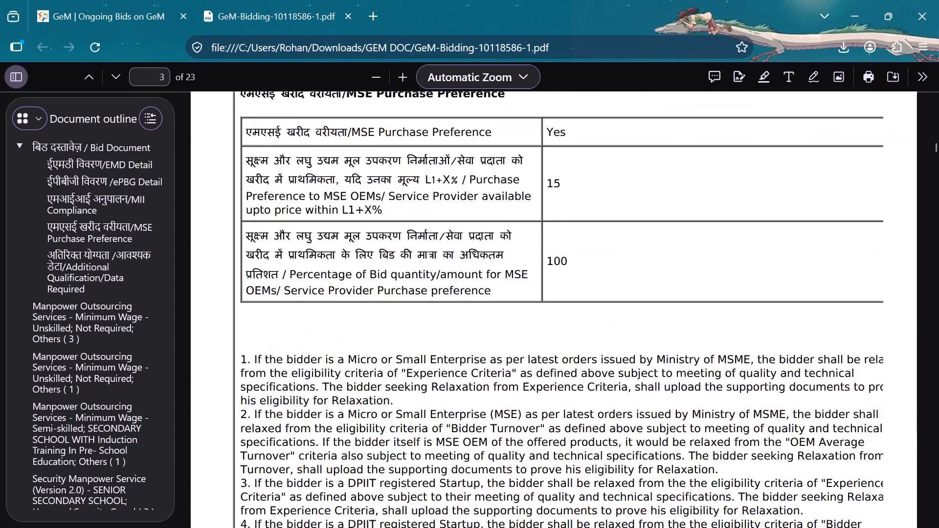
{"action": "scroll", "coordinate": [608, 324], "scroll_direction": "down", "scroll_amount": 17}
{"action": "scroll", "coordinate": [608, 324], "scroll_direction": "up", "scroll_amount": 2}
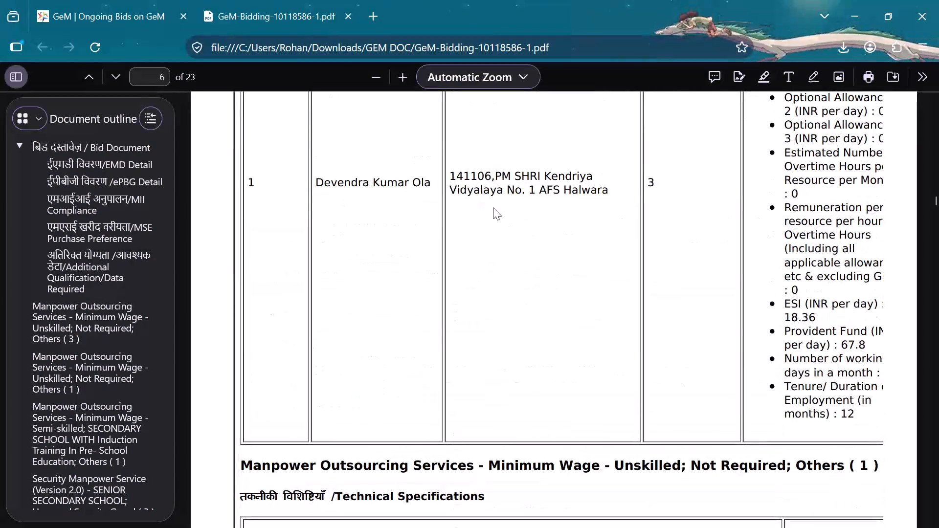
{"action": "double_click", "coordinate": [458, 172]}
{"action": "right_click", "coordinate": [458, 172]}
{"action": "left_click", "coordinate": [495, 324]}
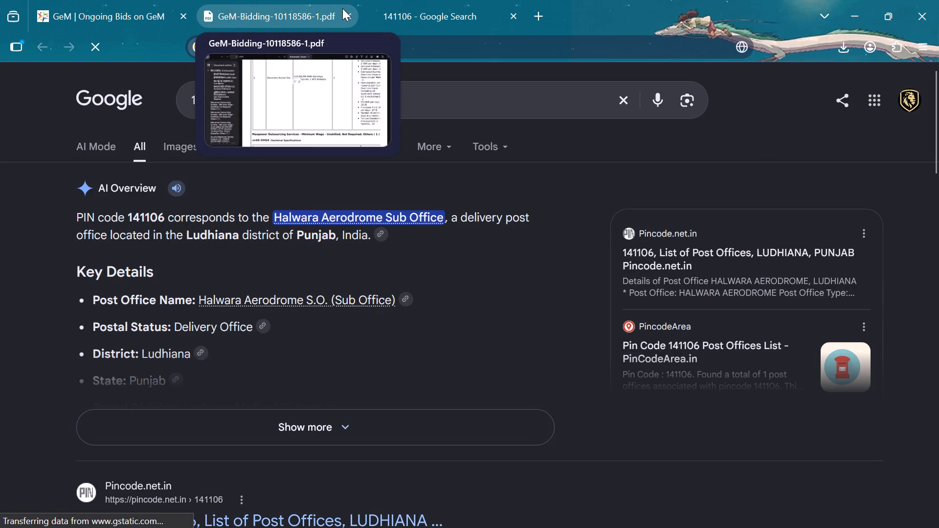
Start another form response and enter GEM/2026/B/8232776 as the GEM Id.
{"action": "key", "text": "alt+Tab"}
{"action": "left_click_drag", "start_coordinate": [376, 222], "coordinate": [369, 225]}
{"action": "key", "text": "Tab"}
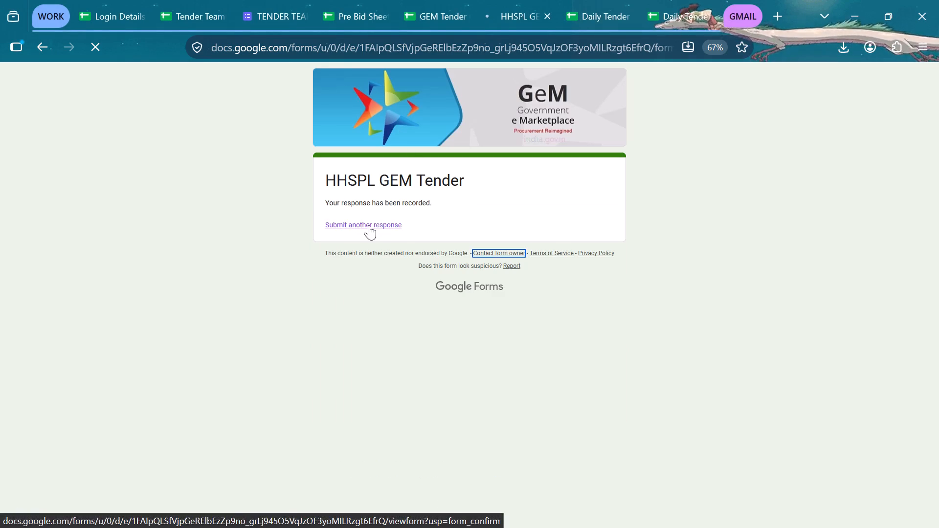
{"action": "key", "text": "alt+Tab"}
{"action": "key", "text": "alt+Tab"}
{"action": "left_click", "coordinate": [343, 302], "text": "ctrl"}
{"action": "key", "text": "ctrl+v"}
{"action": "key", "text": "Tab"}
Check the item category in the bid document and set Bid Type to S in the form.
{"action": "key", "text": "alt+Tab"}
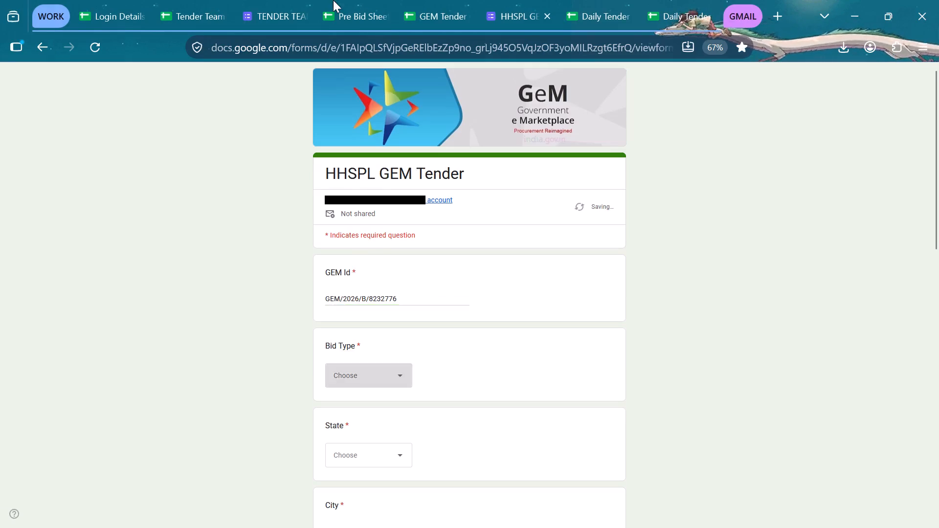
{"action": "left_click", "coordinate": [339, 0]}
{"action": "key", "text": "ctrl+Up"}
{"action": "scroll", "coordinate": [398, 219], "scroll_direction": "down", "scroll_amount": 4}
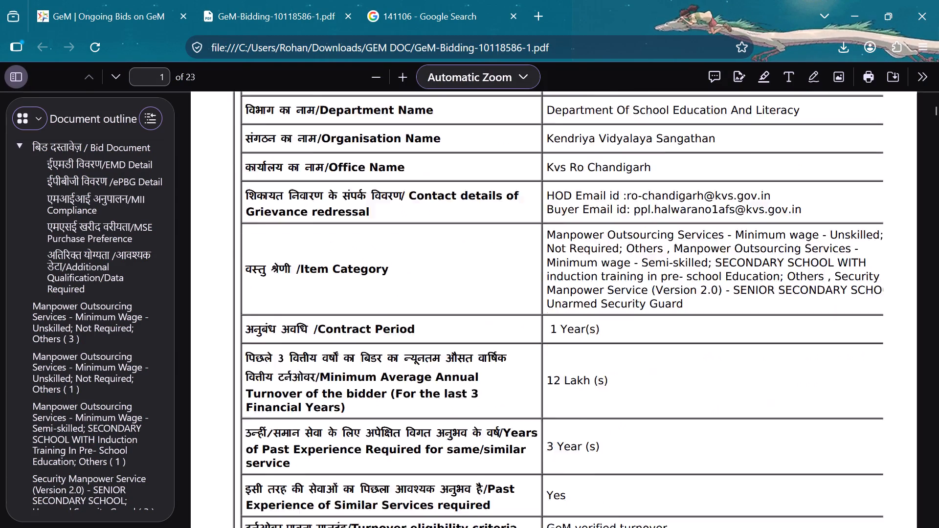
{"action": "scroll", "coordinate": [398, 219], "scroll_direction": "down", "scroll_amount": 6}
{"action": "key", "text": "alt+Tab"}
{"action": "key", "text": "s"}
{"action": "key", "text": "Tab"}
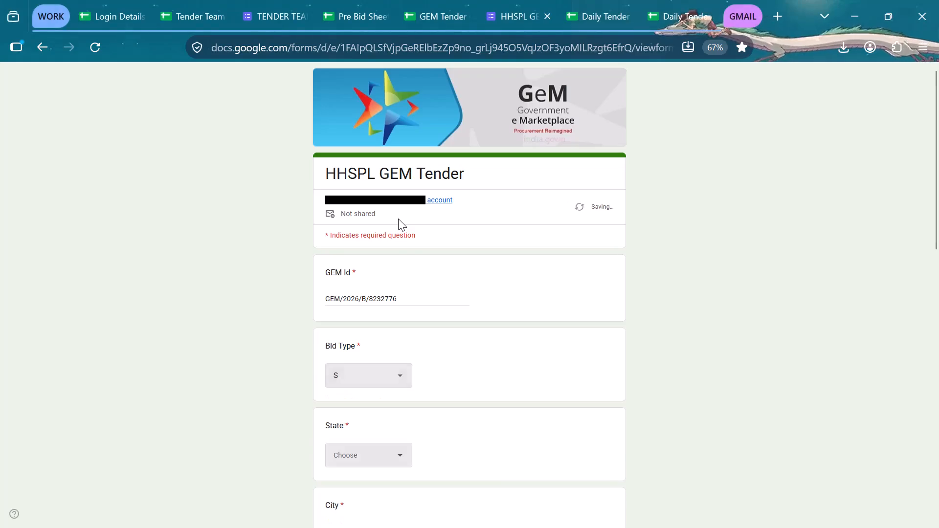
Copy the district name Ludhiana from the PIN code search result.
{"action": "key", "text": "alt+Tab"}
{"action": "left_click", "coordinate": [412, 0]}
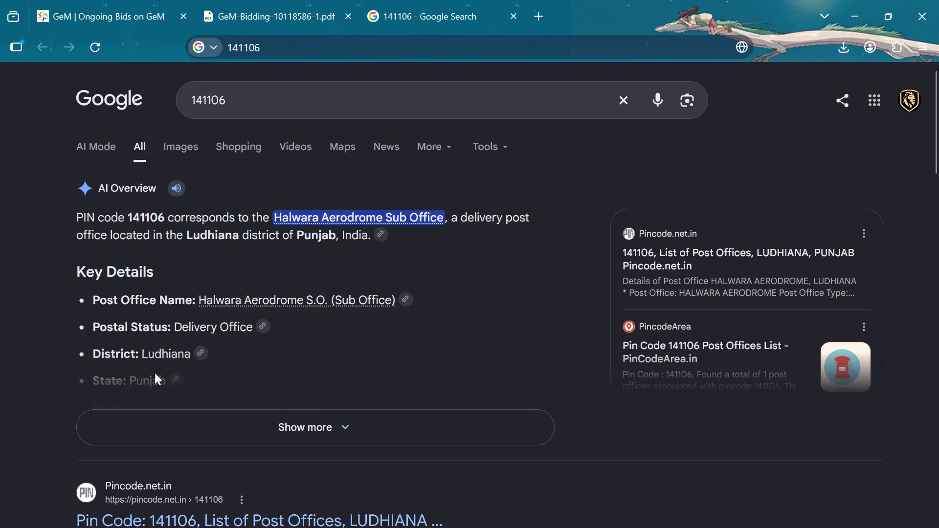
{"action": "double_click", "coordinate": [155, 355]}
{"action": "key", "text": "ctrl+c"}
{"action": "key", "text": "alt+Tab"}
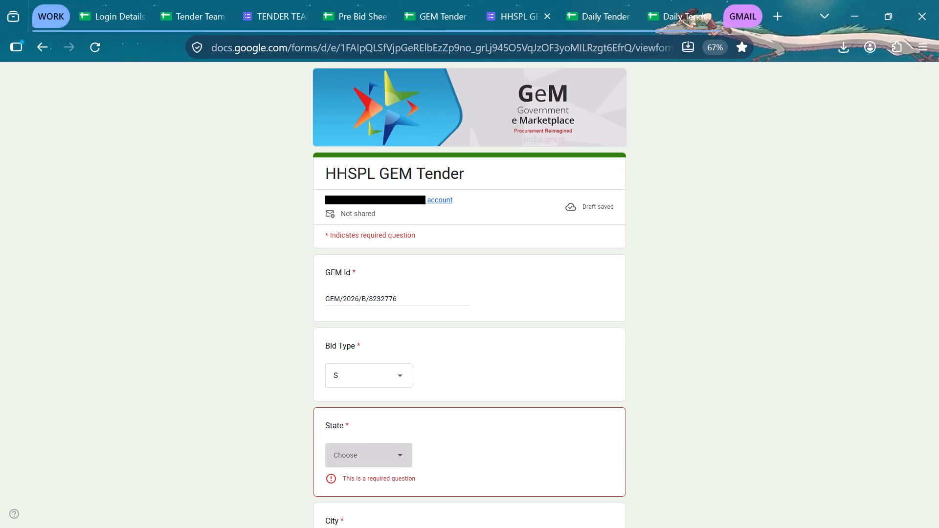
Choose the state starting with P, paste Ludhiana as the city, and set both Pasara and Pre Bid Meeting to N.
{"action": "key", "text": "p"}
{"action": "key", "text": "Tab"}
{"action": "key", "text": "ctrl+v"}
{"action": "key", "text": "Tab"}
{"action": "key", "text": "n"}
{"action": "key", "text": "Tab"}
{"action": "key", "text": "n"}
Check bid GEM/2026/B/8232776 in the ongoing bids list and enter closing date 13/11/2026 and quantity 8 in the form.
{"action": "key", "text": "alt+Tab"}
{"action": "left_click", "coordinate": [50, 0]}
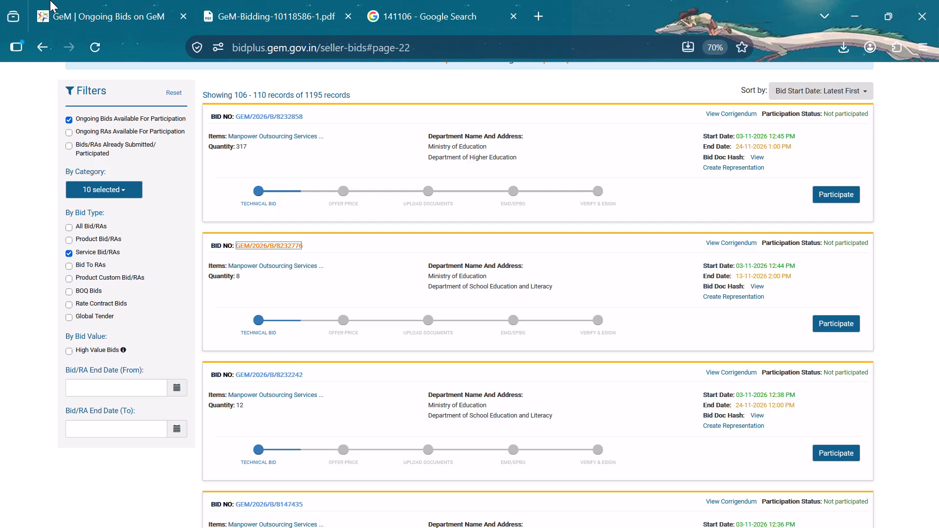
{"action": "key", "text": "alt+Tab"}
{"action": "key", "text": "Tab"}
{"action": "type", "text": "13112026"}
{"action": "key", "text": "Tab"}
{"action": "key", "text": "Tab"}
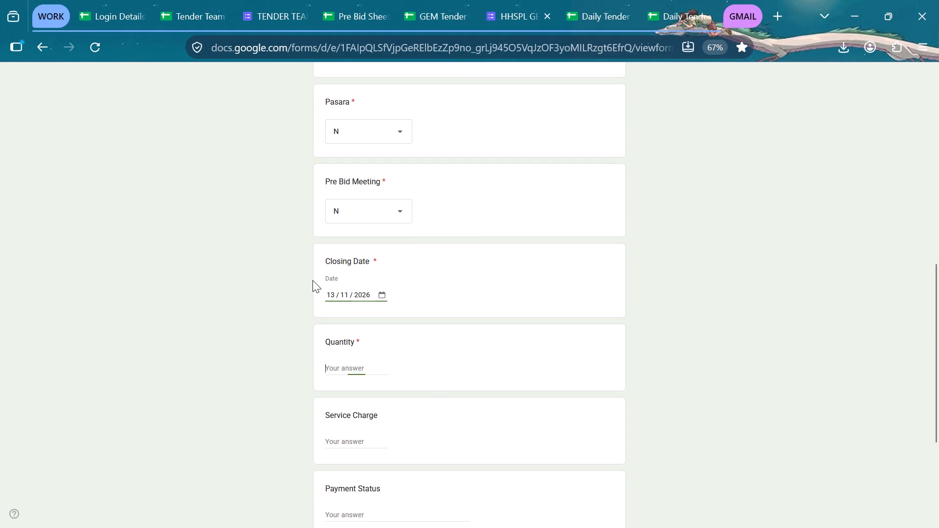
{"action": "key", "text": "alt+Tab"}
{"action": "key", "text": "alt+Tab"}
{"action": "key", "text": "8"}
{"action": "scroll", "coordinate": [313, 280], "scroll_direction": "down", "scroll_amount": 5}
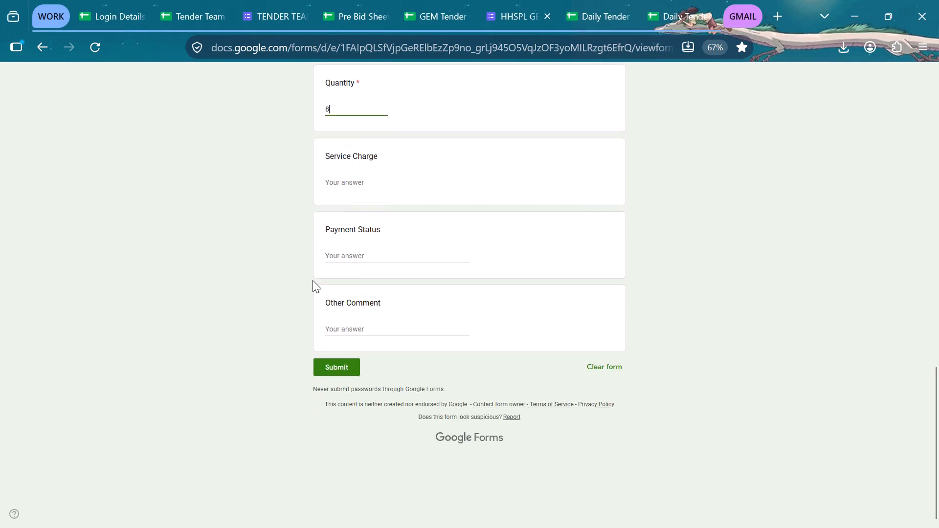
{"action": "left_click", "coordinate": [315, 434]}
Open the bid document of GEM/2026/B/8232858 and close the previous bid document and the PIN code search.
{"action": "key", "text": "alt+Tab"}
{"action": "left_click", "coordinate": [267, 120]}
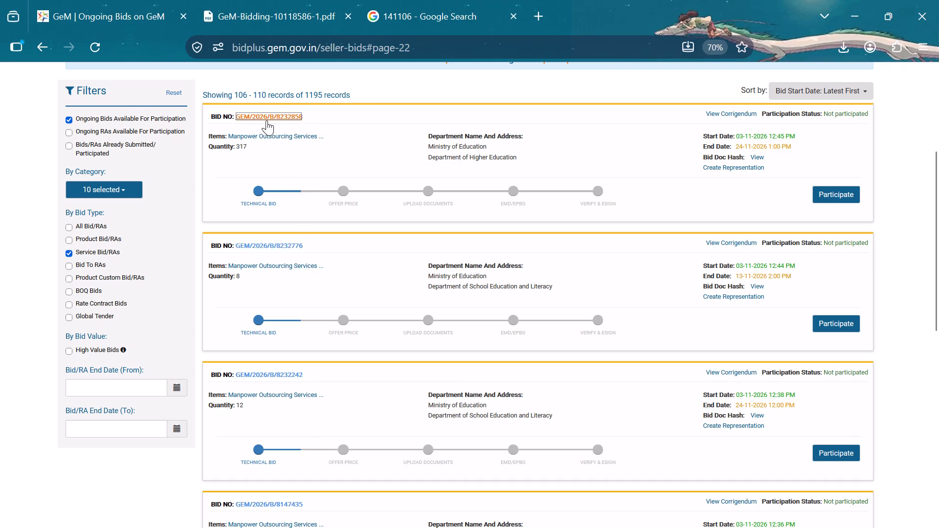
{"action": "double_click", "coordinate": [516, 18]}
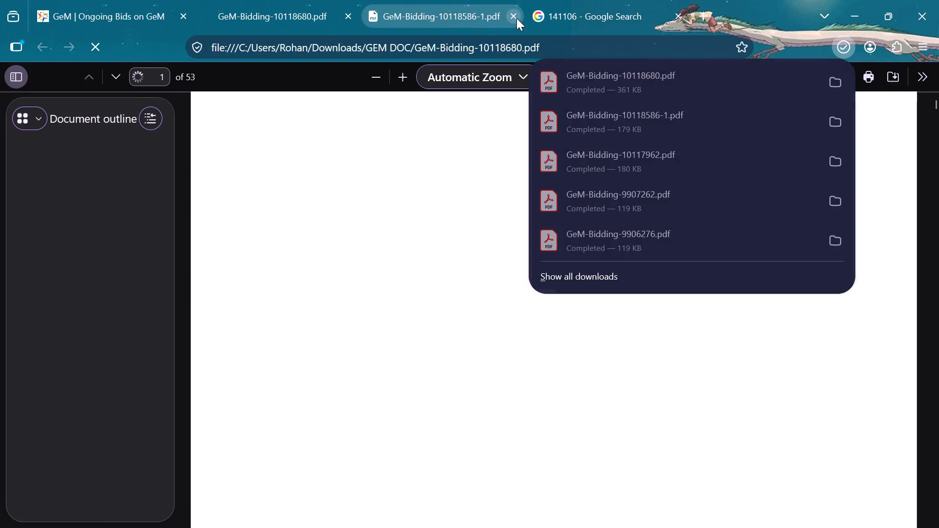
Copy the bid number GEM/2026/B/8232858 from its bid document and return to the tender form.
{"action": "double_click", "coordinate": [751, 182]}
{"action": "key", "text": "ctrl+shift+Right"}
{"action": "key", "text": "ctrl+shift+Right"}
{"action": "key", "text": "ctrl+shift+Right"}
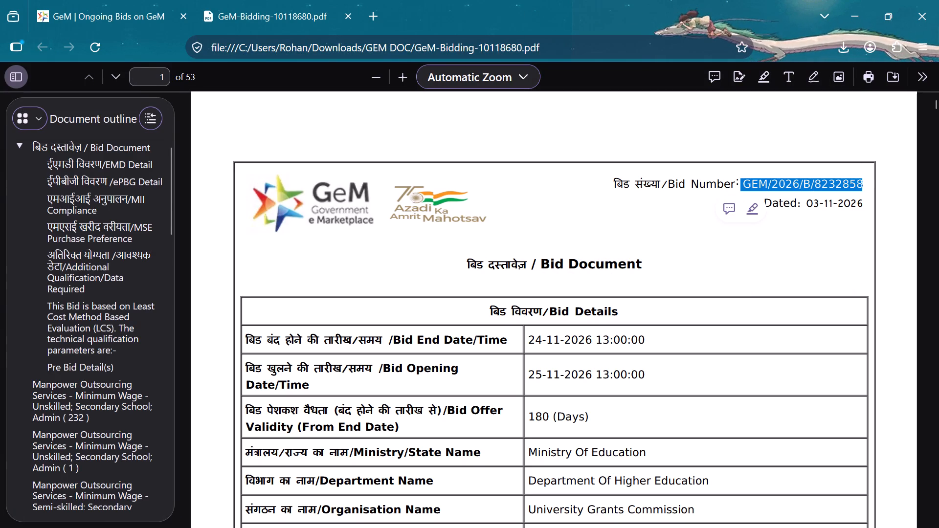
{"action": "key", "text": "ctrl+c"}
{"action": "scroll", "coordinate": [638, 336], "scroll_direction": "down", "scroll_amount": 14}
{"action": "key", "text": "alt+Tab"}
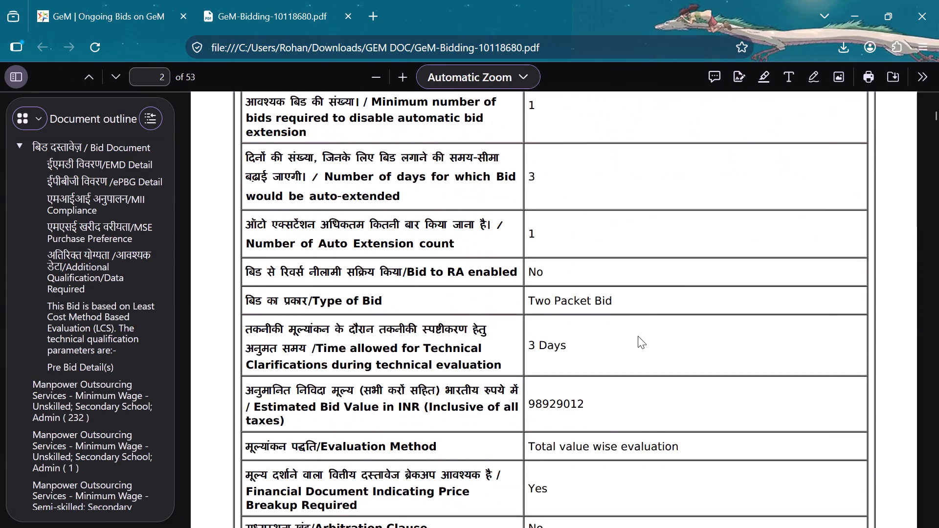
Start another form response and enter GEM/2026/B/8232858 as the GEM Id.
{"action": "left_click", "coordinate": [373, 226]}
{"action": "key", "text": "alt+Tab"}
{"action": "key", "text": "alt+Tab"}
{"action": "left_click", "coordinate": [343, 295]}
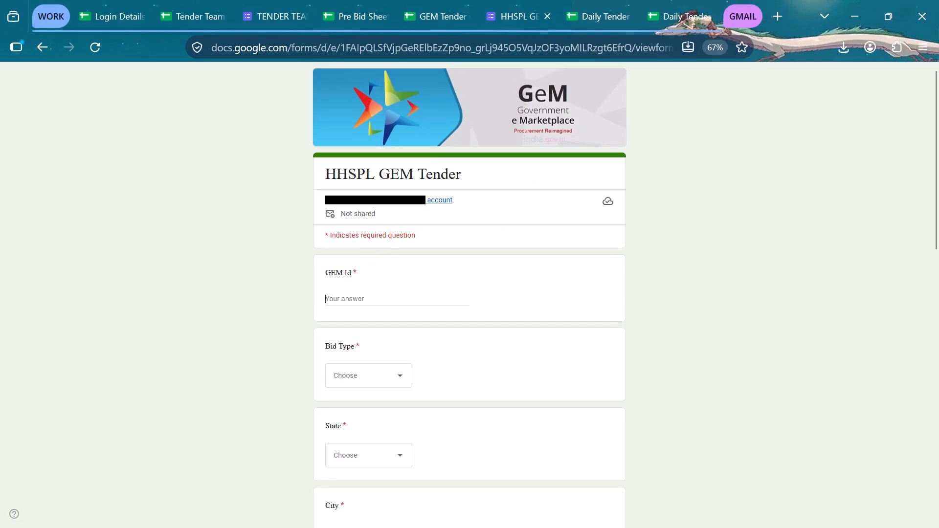
{"action": "key", "text": "ctrl+v"}
Check the bid document for GEM/2026/B/8232858 and set Bid Type to M in the form.
{"action": "key", "text": "Tab"}
{"action": "key", "text": "s"}
{"action": "key", "text": "alt+Tab"}
{"action": "scroll", "coordinate": [343, 295], "scroll_direction": "down", "scroll_amount": 20}
{"action": "scroll", "coordinate": [343, 295], "scroll_direction": "down", "scroll_amount": 6}
{"action": "key", "text": "alt+Tab"}
{"action": "key", "text": "m"}
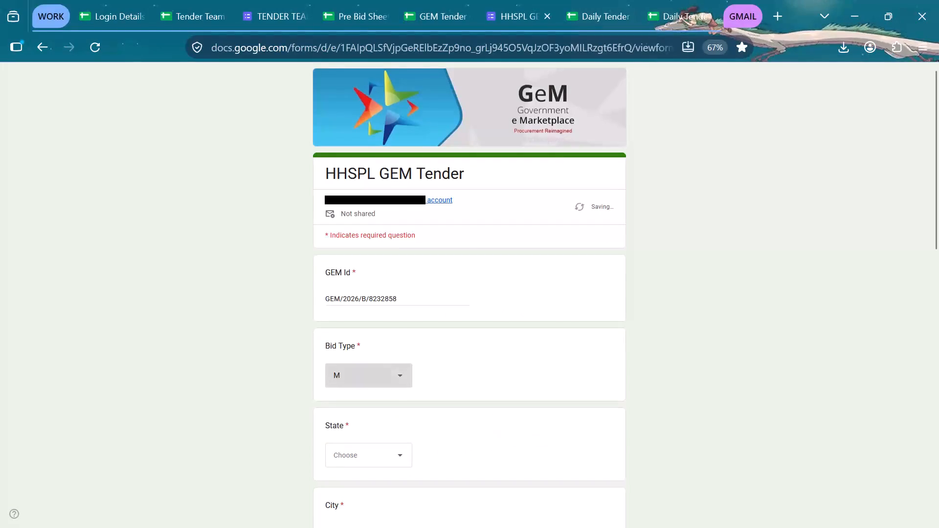
Check the consignee address in the bid document, set State to MH, and enter mumbai as City.
{"action": "key", "text": "Tab"}
{"action": "key", "text": "alt+Tab"}
{"action": "scroll", "coordinate": [343, 295], "scroll_direction": "down", "scroll_amount": 16}
{"action": "scroll", "coordinate": [343, 295], "scroll_direction": "down", "scroll_amount": 6}
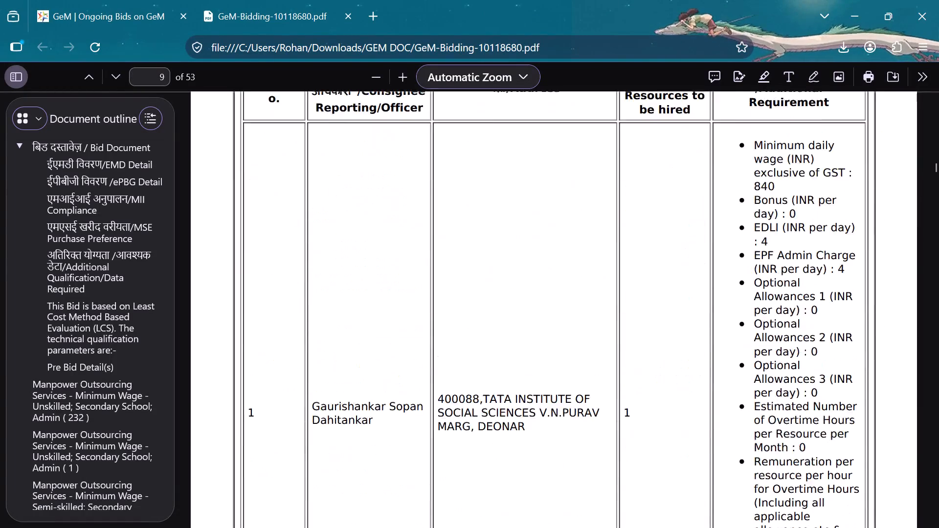
{"action": "scroll", "coordinate": [343, 295], "scroll_direction": "down", "scroll_amount": 2}
{"action": "key", "text": "alt+Tab"}
{"action": "type", "text": "mm"}
{"action": "key", "text": "Tab"}
{"action": "type", "text": "mUmba"}
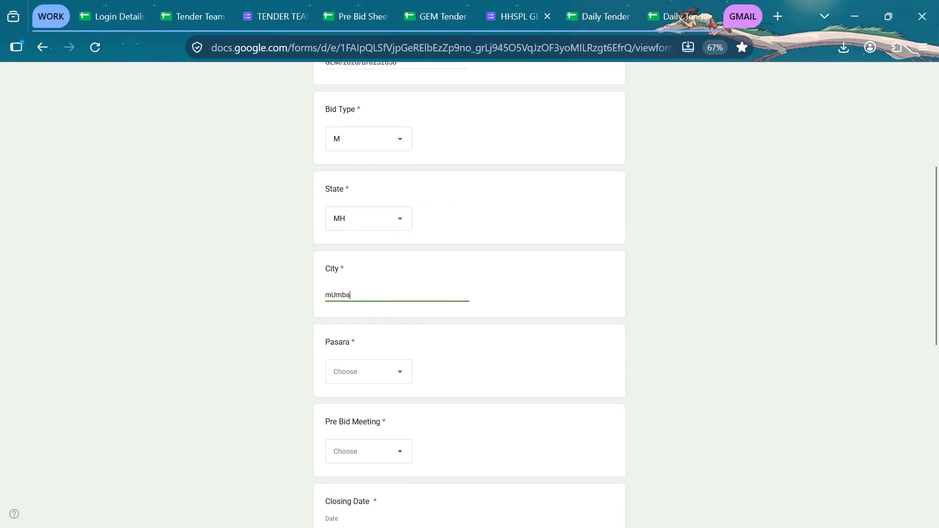
{"action": "key", "text": "ctrl+BackSpace"}
{"action": "type", "text": "mumbai"}
Set both Pasara and Pre Bid Meeting to N for this bid.
{"action": "key", "text": "Tab"}
{"action": "key", "text": "n"}
{"action": "key", "text": "Tab"}
{"action": "key", "text": "n"}
Enter the Closing Date 24/11/2026 and copy the Quantity 317 from the bid listing into the form.
{"action": "key", "text": "alt+Tab"}
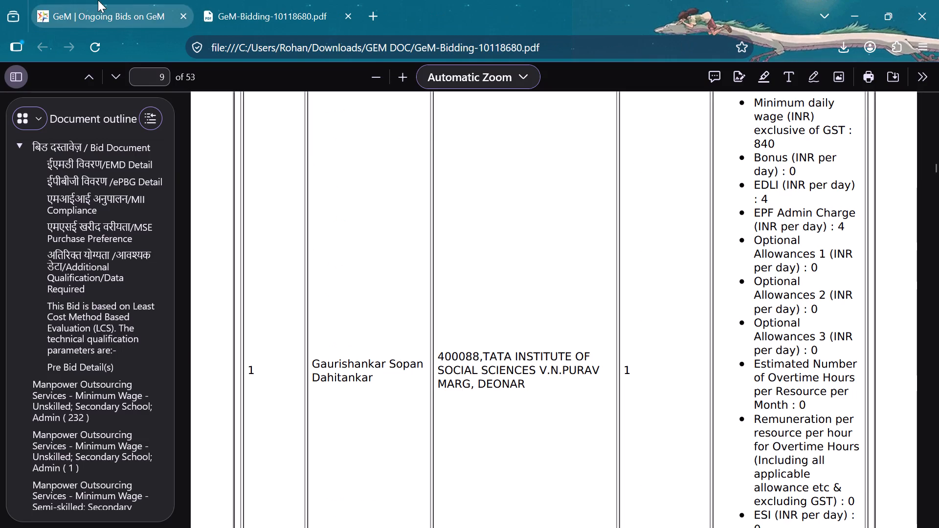
{"action": "left_click", "coordinate": [98, 0]}
{"action": "key", "text": "alt+Tab"}
{"action": "key", "text": "Tab"}
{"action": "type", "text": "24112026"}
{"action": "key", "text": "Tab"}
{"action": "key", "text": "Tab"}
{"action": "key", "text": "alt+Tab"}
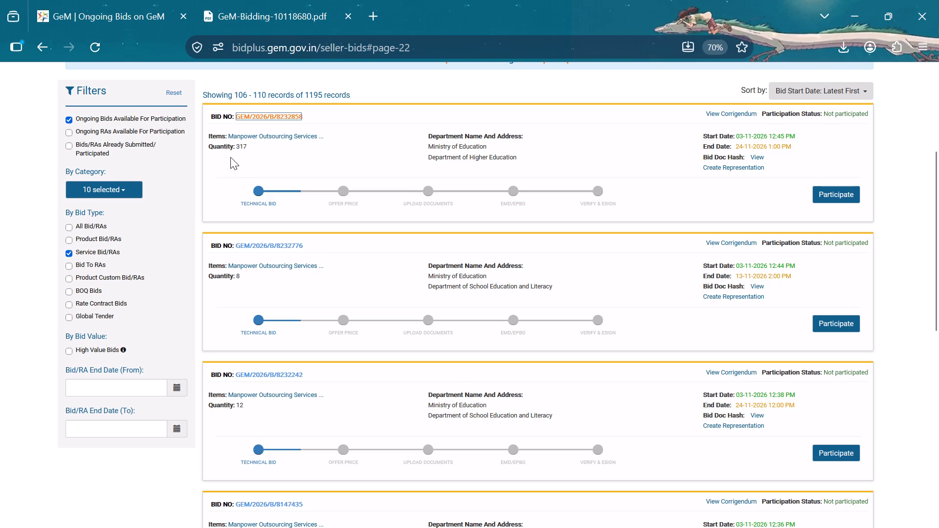
{"action": "double_click", "coordinate": [236, 150]}
{"action": "key", "text": "ctrl+c"}
{"action": "key", "text": "alt+Tab"}
{"action": "key", "text": "ctrl+v"}
{"action": "scroll", "coordinate": [342, 258], "scroll_direction": "down", "scroll_amount": 8}
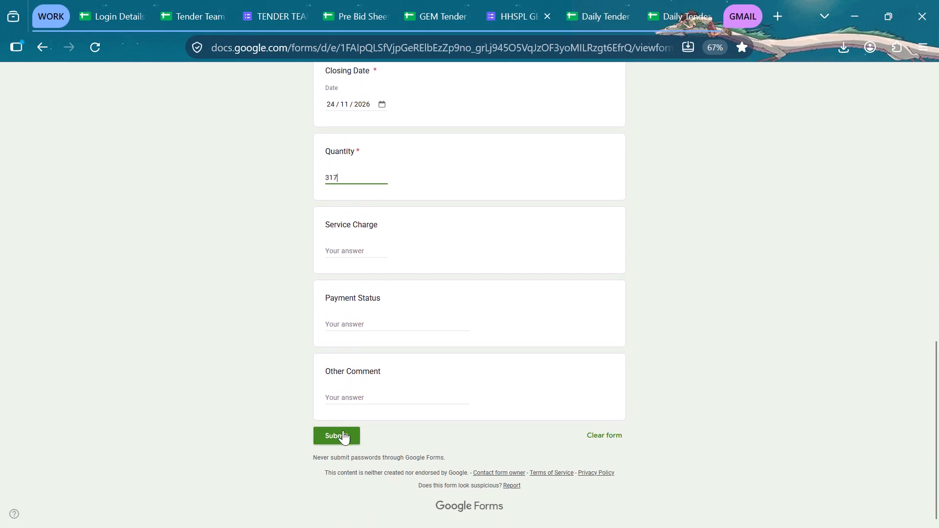
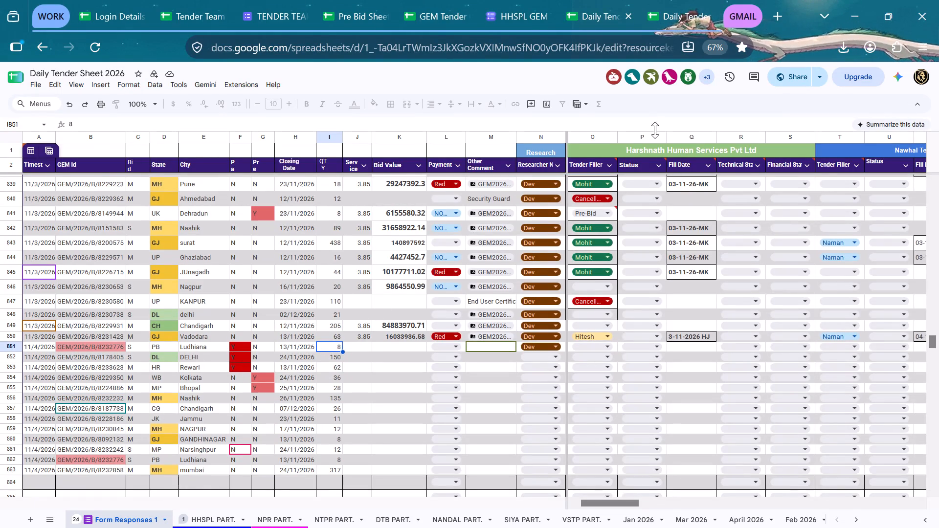
In the Daily Tender Sheet, delete the duplicate later row 862 for GEM/2026/B/8232776, Ludhiana, from the Form Responses 1 sheet.
{"action": "left_click", "coordinate": [654, 3]}
{"action": "scroll", "coordinate": [116, 413], "scroll_direction": "down", "scroll_amount": 1}
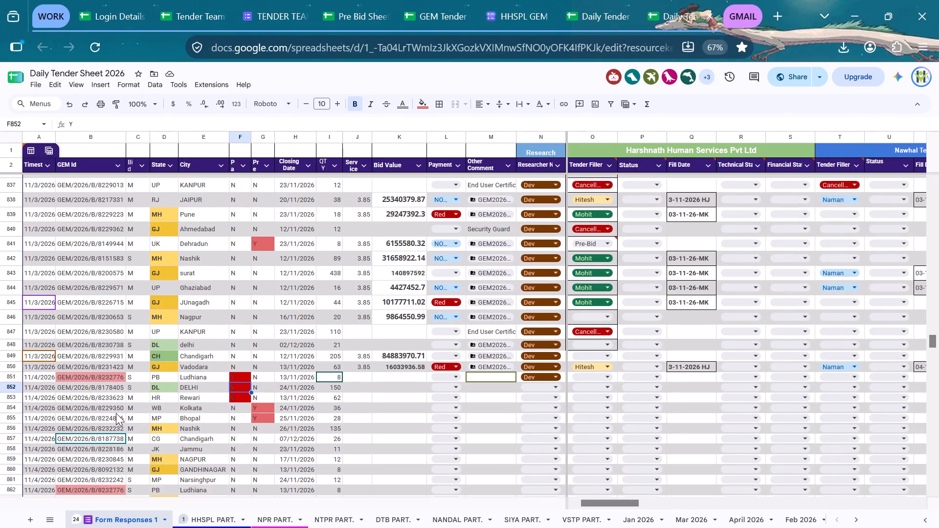
{"action": "left_click", "coordinate": [66, 475]}
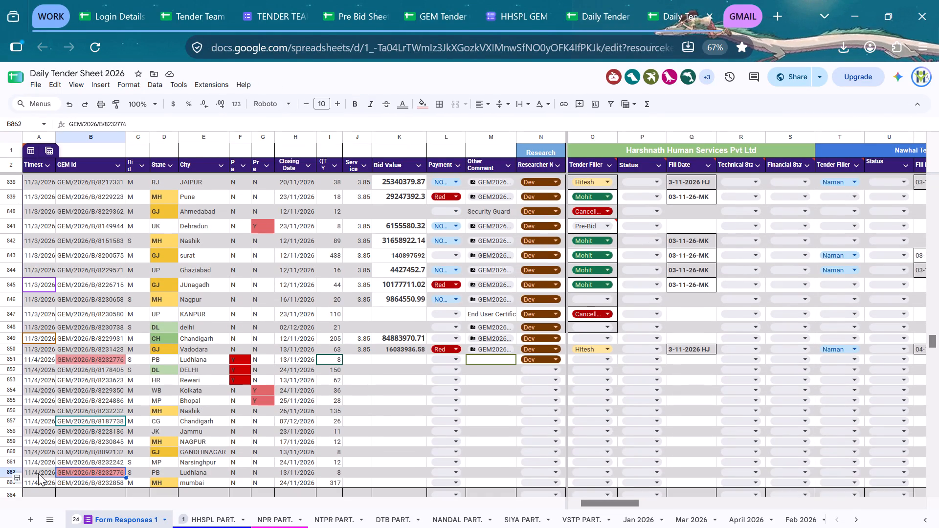
{"action": "left_click", "coordinate": [4, 474]}
{"action": "right_click", "coordinate": [4, 474]}
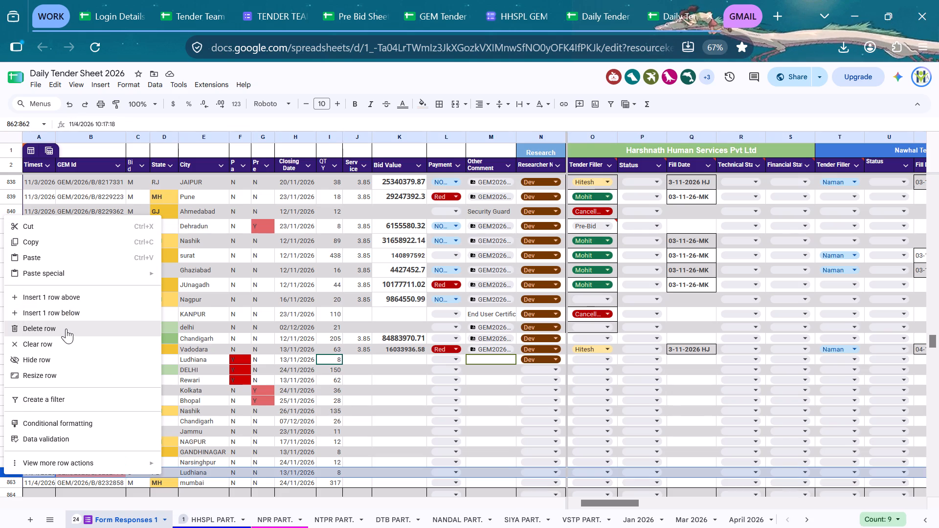
{"action": "left_click", "coordinate": [65, 330]}
Close the GeM-Bidding-10118680.pdf bid document and return to the bids after GEM/2026/B/8232858 in the GeM ongoing bids listing.
{"action": "key", "text": "alt+Tab"}
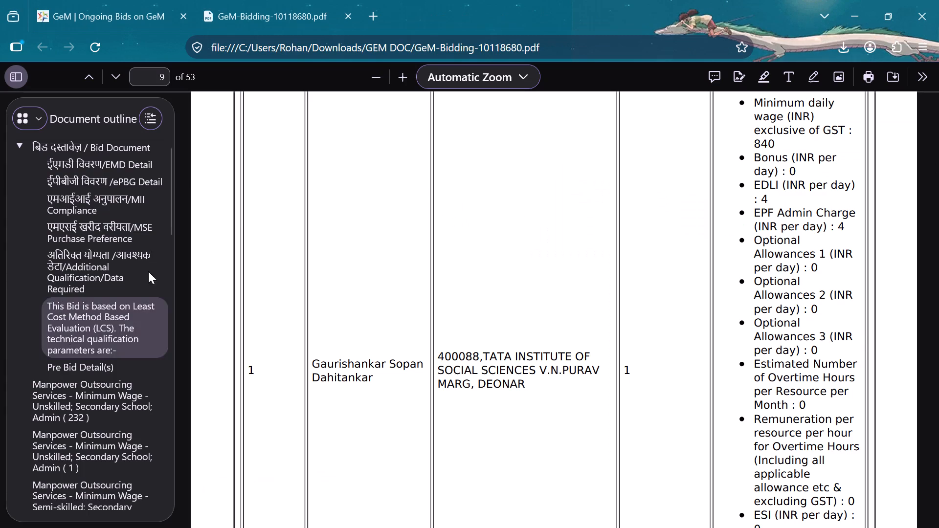
{"action": "scroll", "coordinate": [339, 231], "scroll_direction": "down", "scroll_amount": 2}
{"action": "key", "text": "alt+Tab"}
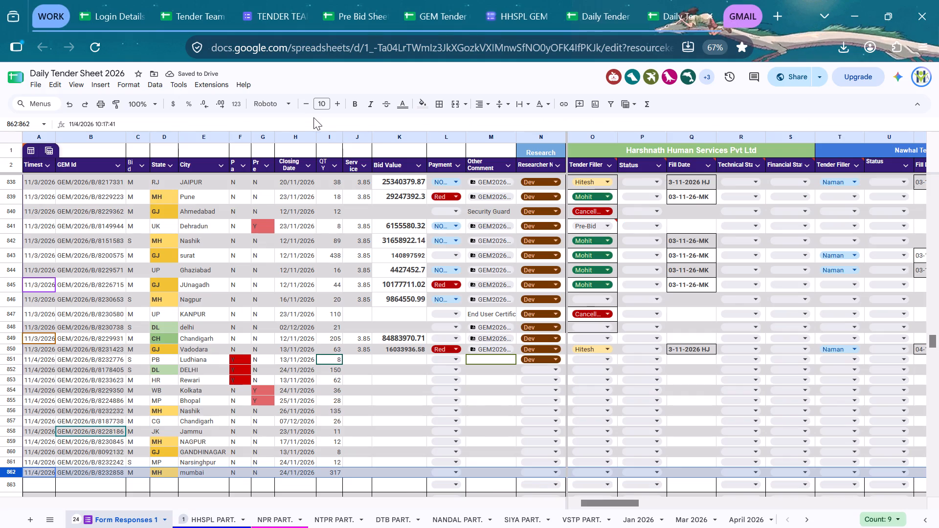
{"action": "key", "text": "alt+Tab"}
{"action": "left_click", "coordinate": [164, 0]}
{"action": "key", "text": "alt+Tab"}
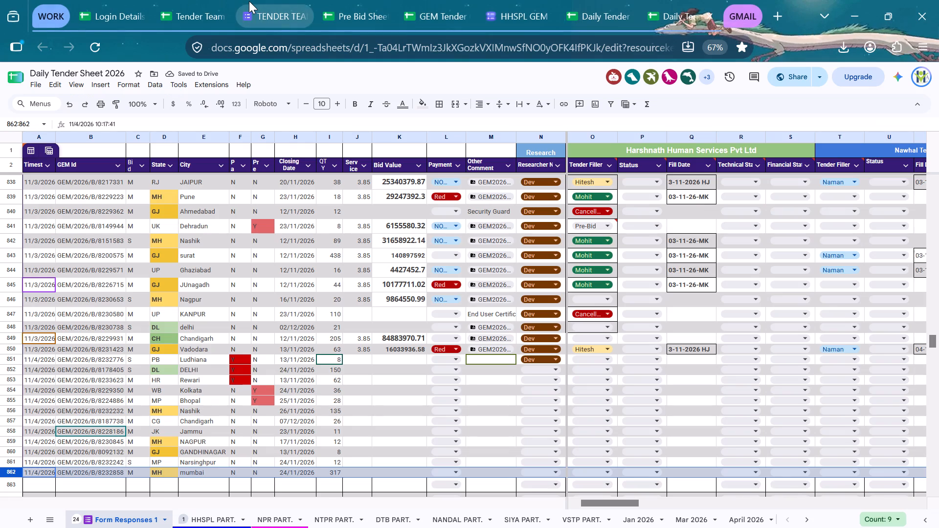
{"action": "key", "text": "alt+Tab"}
{"action": "left_click", "coordinate": [342, 15]}
{"action": "scroll", "coordinate": [321, 207], "scroll_direction": "down", "scroll_amount": 5}
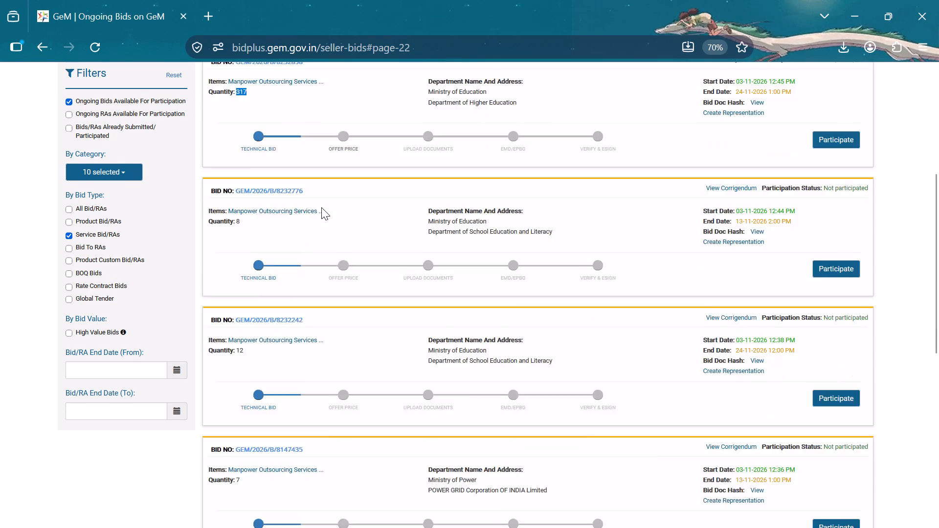
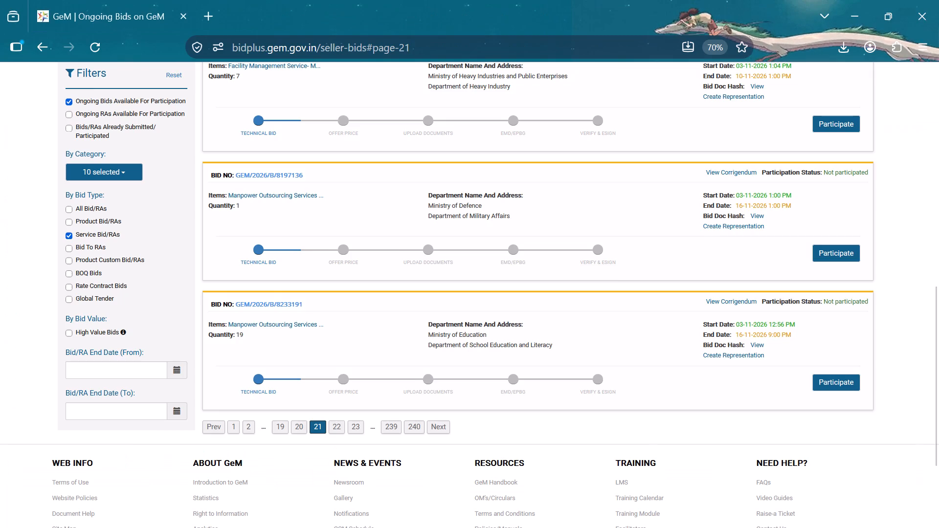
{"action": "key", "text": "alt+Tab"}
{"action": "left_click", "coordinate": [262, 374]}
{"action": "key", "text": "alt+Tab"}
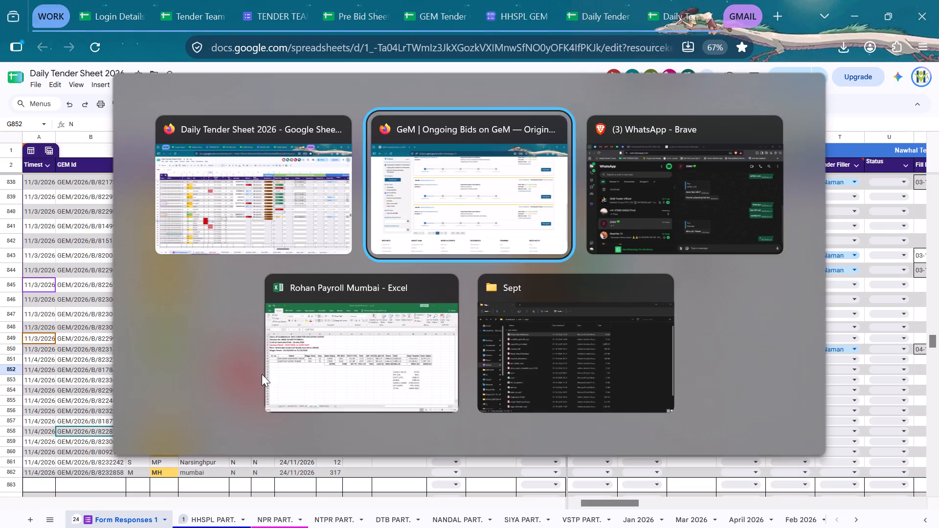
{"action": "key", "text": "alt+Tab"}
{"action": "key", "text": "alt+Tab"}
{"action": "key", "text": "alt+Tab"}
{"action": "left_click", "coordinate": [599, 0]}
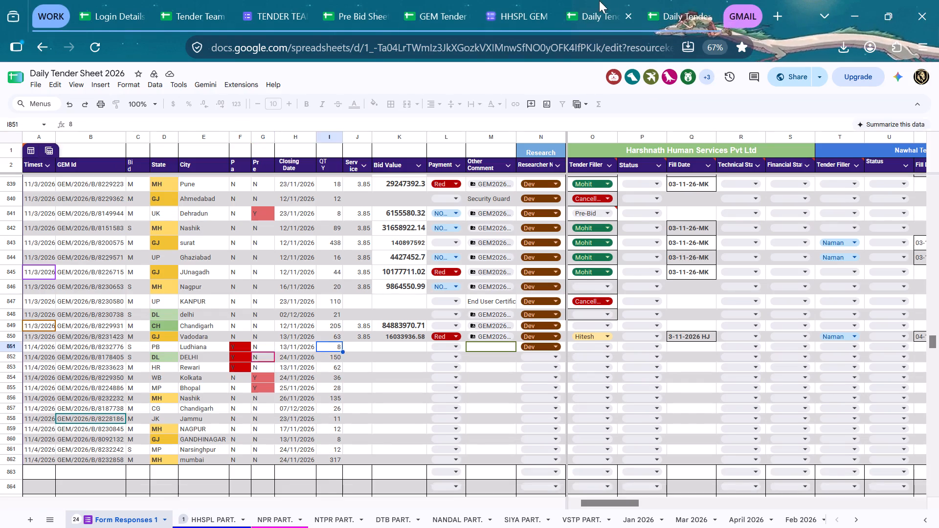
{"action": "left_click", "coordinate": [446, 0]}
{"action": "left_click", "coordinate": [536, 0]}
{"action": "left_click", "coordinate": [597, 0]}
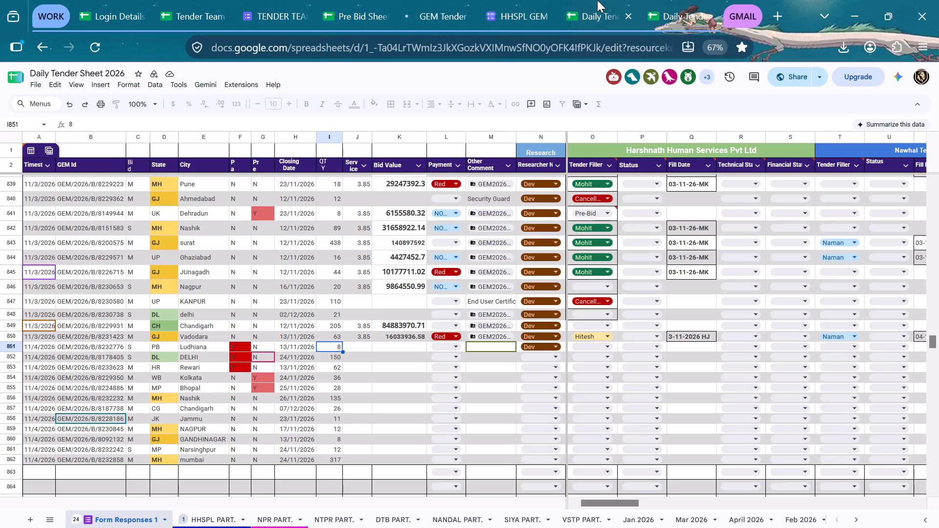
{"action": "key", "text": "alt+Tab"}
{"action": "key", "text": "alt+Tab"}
Open the bid document for GEM/2026/B/8233191 from the ongoing bids listing and copy its bid number.
{"action": "scroll", "coordinate": [453, 143], "scroll_direction": "up", "scroll_amount": 1}
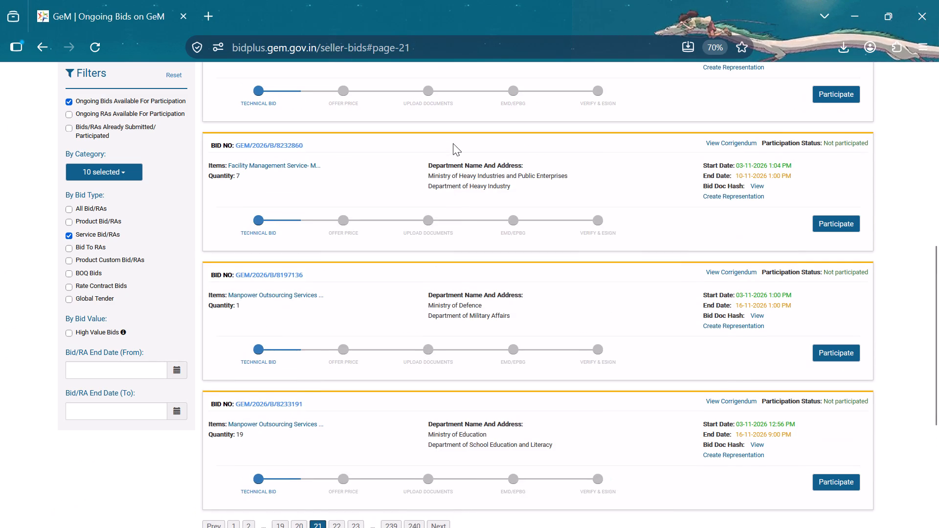
{"action": "scroll", "coordinate": [453, 143], "scroll_direction": "up", "scroll_amount": 1}
{"action": "left_click", "coordinate": [248, 400]}
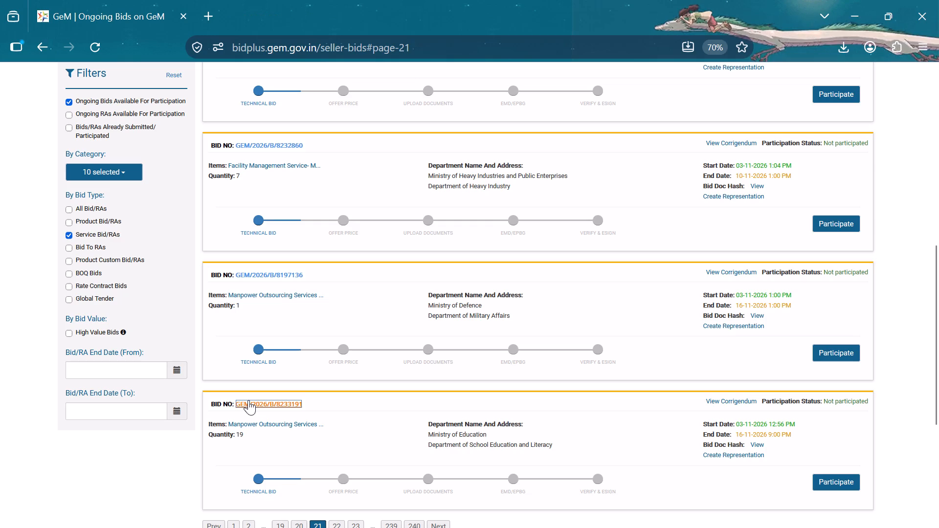
{"action": "left_click", "coordinate": [322, 340]}
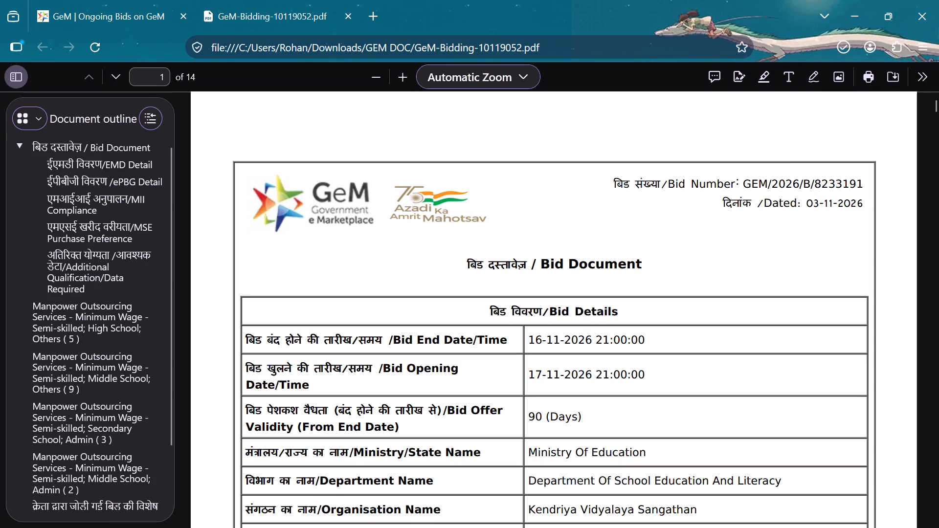
{"action": "double_click", "coordinate": [756, 187]}
{"action": "key", "text": "ctrl+shift+Right"}
{"action": "key", "text": "ctrl+shift+Right"}
{"action": "key", "text": "ctrl+shift+Right"}
{"action": "key", "text": "ctrl+c"}
In the HHSPL GEM Tender form, enter GEM/2026/B/8233191 as the GEM Id and set Bid Type to S.
{"action": "scroll", "coordinate": [535, 359], "scroll_direction": "down", "scroll_amount": 4}
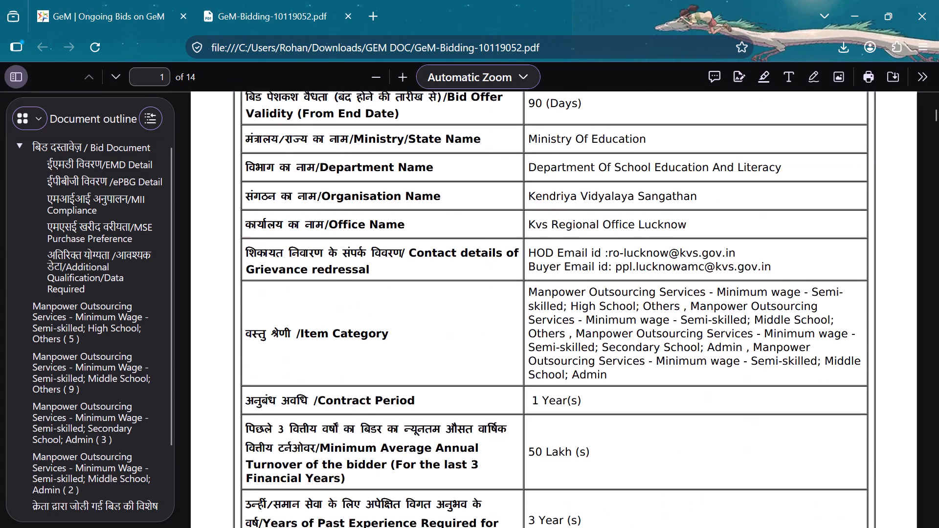
{"action": "scroll", "coordinate": [535, 359], "scroll_direction": "down", "scroll_amount": 9}
{"action": "key", "text": "alt+Tab"}
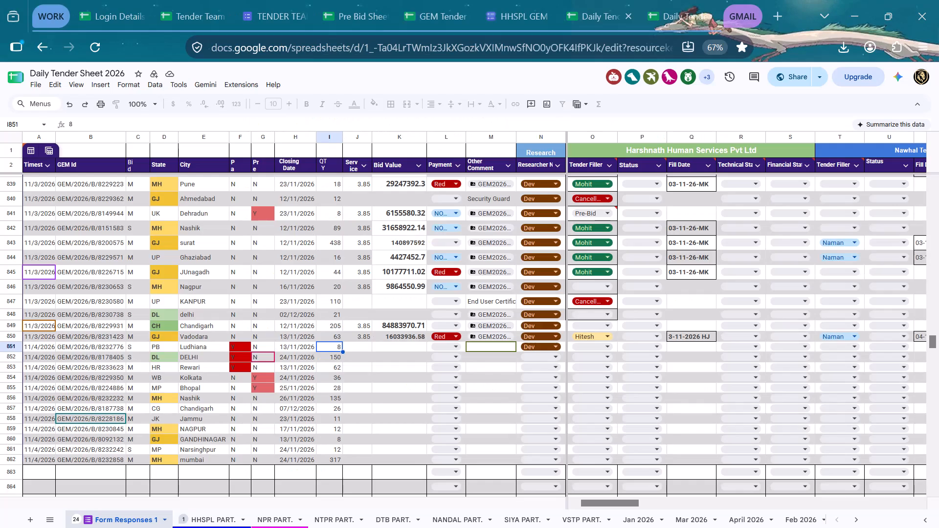
{"action": "key", "text": "alt+Tab"}
{"action": "key", "text": "alt+Tab"}
{"action": "key", "text": "alt+Tab"}
{"action": "key", "text": "alt+Tab"}
{"action": "left_click", "coordinate": [521, 0]}
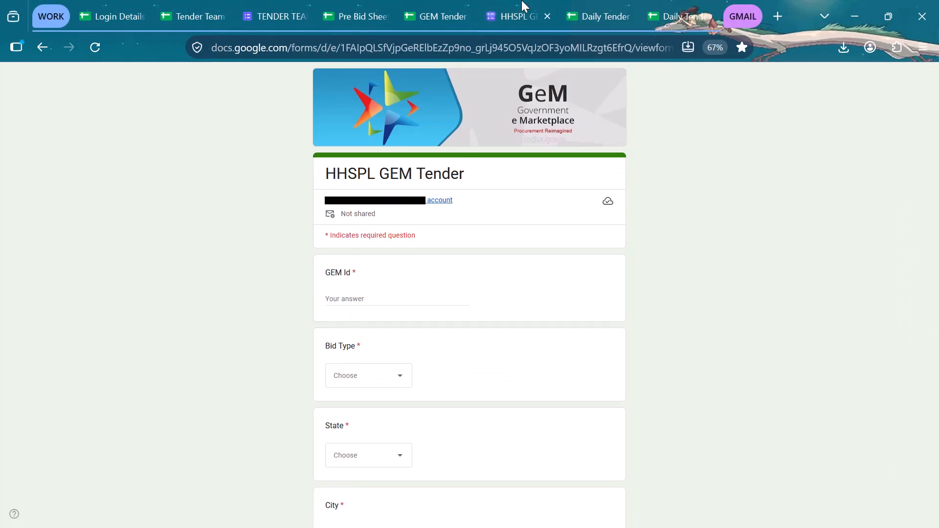
{"action": "left_click", "coordinate": [381, 297]}
{"action": "key", "text": "ctrl+v"}
{"action": "key", "text": "Tab"}
{"action": "key", "text": "s"}
Find the consignee address in the bid document and set the form's State to UP and City to Lucknow.
{"action": "key", "text": "alt+Tab"}
{"action": "scroll", "coordinate": [381, 297], "scroll_direction": "down", "scroll_amount": 15}
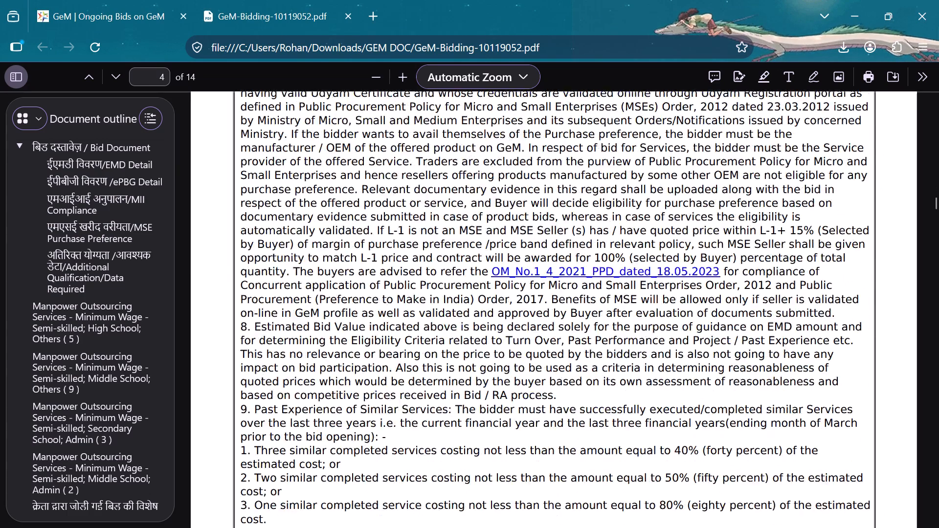
{"action": "scroll", "coordinate": [381, 297], "scroll_direction": "down", "scroll_amount": 13}
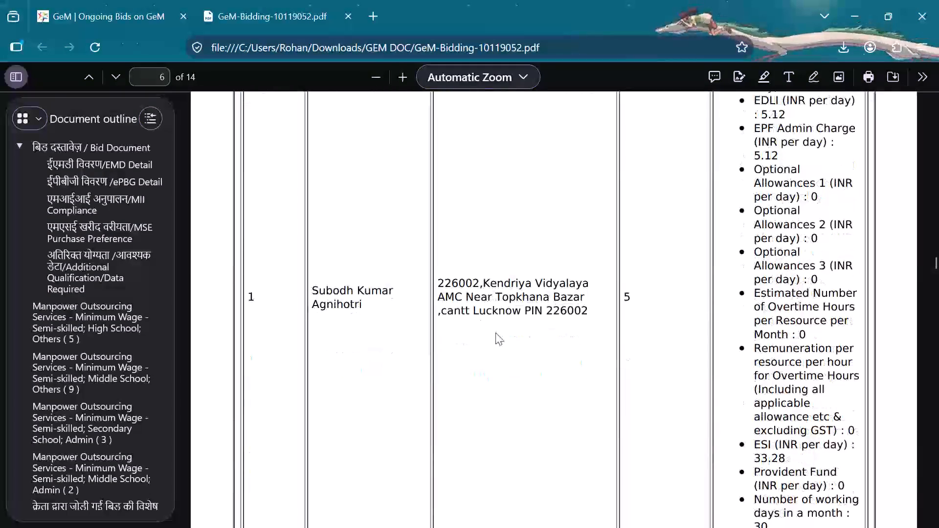
{"action": "key", "text": "alt+Tab"}
{"action": "key", "text": "Tab"}
{"action": "type", "text": "up"}
{"action": "key", "text": "Tab"}
{"action": "key", "text": "ctrl+v"}
{"action": "key", "text": "Tab"}
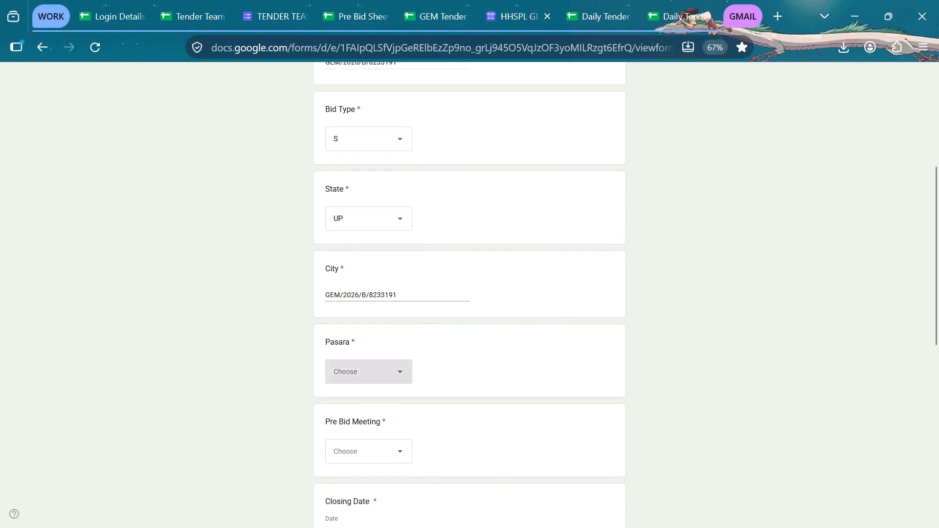
{"action": "key", "text": "alt+Tab"}
{"action": "double_click", "coordinate": [492, 312]}
{"action": "key", "text": "ctrl+c"}
{"action": "key", "text": "alt+Tab"}
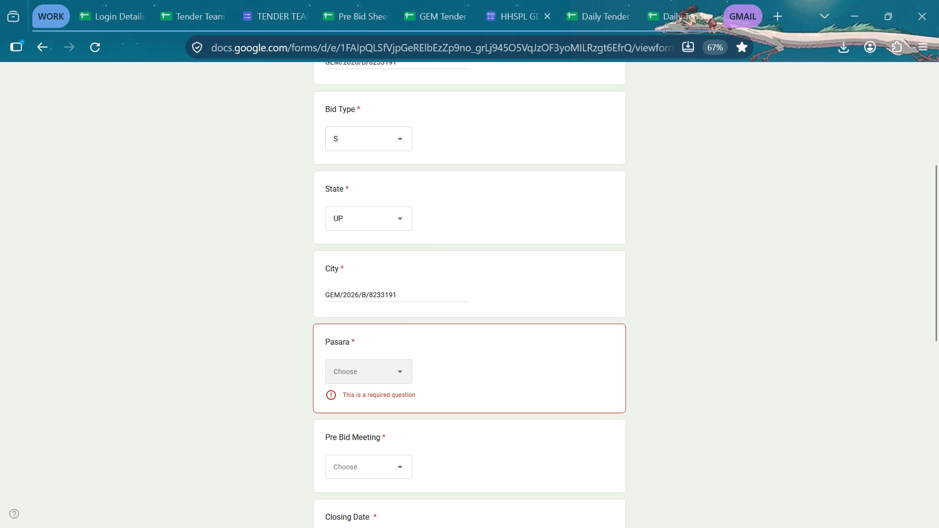
{"action": "left_click", "coordinate": [404, 298]}
{"action": "key", "text": "ctrl+a"}
{"action": "key", "text": "ctrl+v"}
Set Pasara and Pre Bid Meeting to N and the Closing Date to 16/11/2026, taken from the bid listing.
{"action": "key", "text": "Tab"}
{"action": "key", "text": "n"}
{"action": "key", "text": "Tab"}
{"action": "key", "text": "n"}
{"action": "key", "text": "alt+Tab"}
{"action": "left_click", "coordinate": [83, 0]}
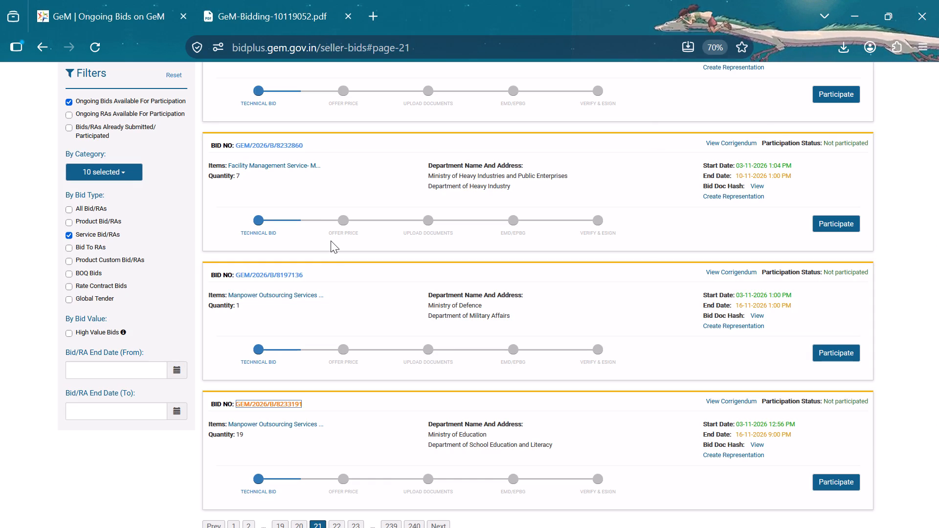
{"action": "key", "text": "alt+Tab"}
{"action": "key", "text": "alt+Tab"}
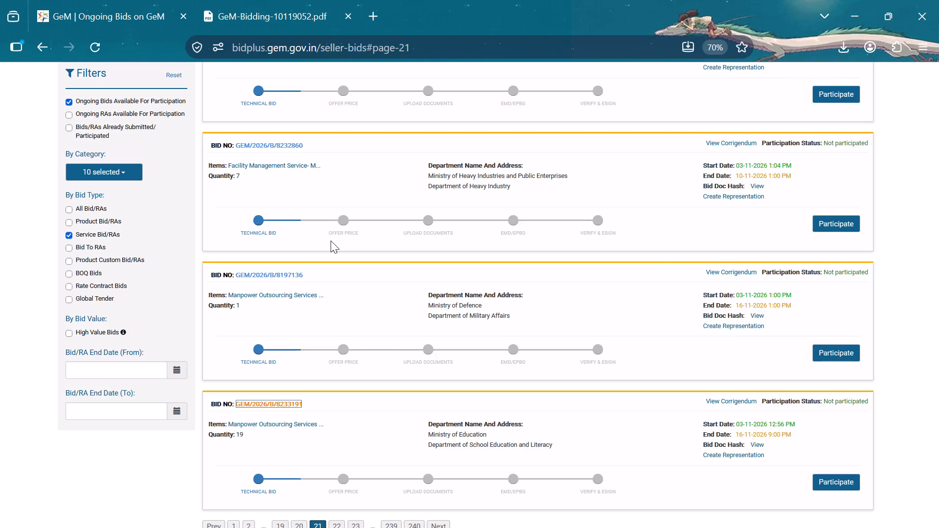
{"action": "key", "text": "alt+Tab"}
{"action": "key", "text": "Tab"}
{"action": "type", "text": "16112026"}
Enter a Quantity of 19 and submit the form for GEM/2026/B/8233191.
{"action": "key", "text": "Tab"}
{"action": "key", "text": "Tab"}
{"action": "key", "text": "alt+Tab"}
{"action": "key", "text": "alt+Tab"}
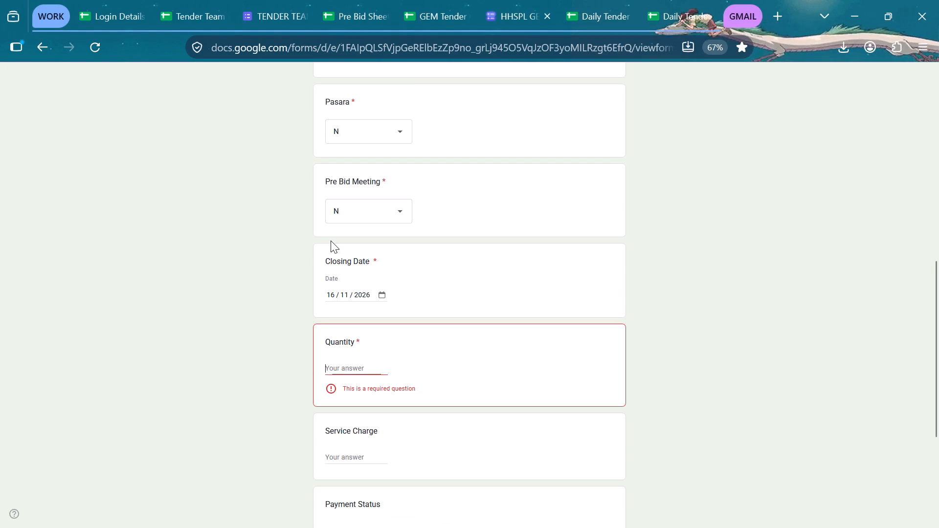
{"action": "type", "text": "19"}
{"action": "scroll", "coordinate": [331, 241], "scroll_direction": "down", "scroll_amount": 6}
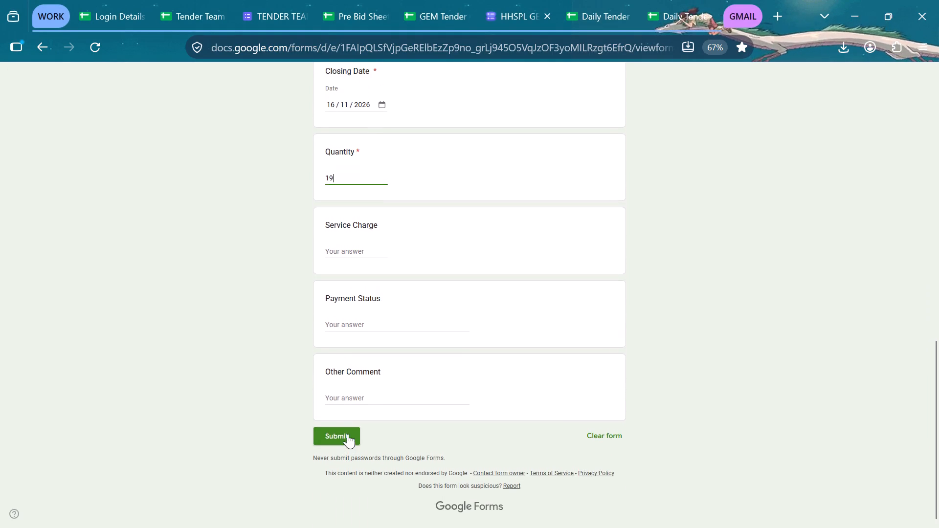
{"action": "left_click", "coordinate": [348, 434]}
Open the bid document for GEM/2026/B/8188993, the Department of Fisheries manpower bid, from the ongoing bids listing.
{"action": "key", "text": "alt+Tab"}
{"action": "scroll", "coordinate": [330, 371], "scroll_direction": "up", "scroll_amount": 2}
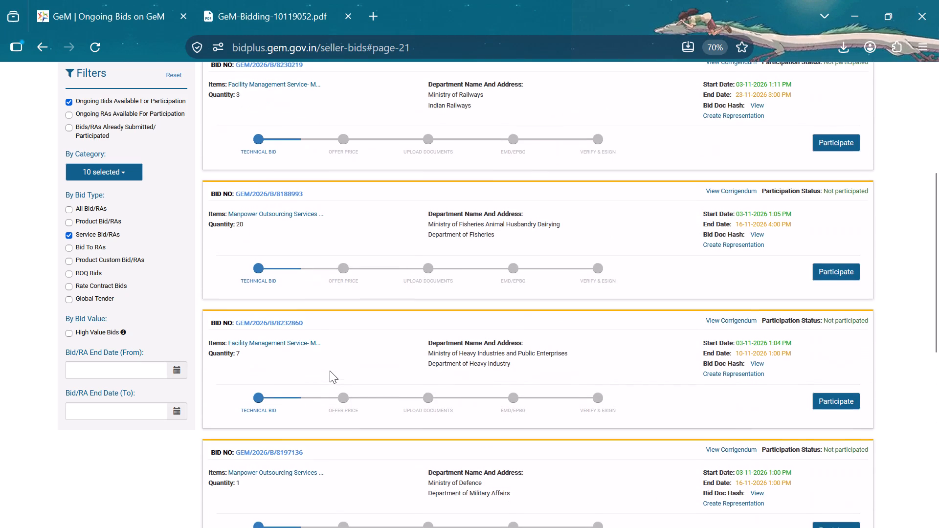
{"action": "scroll", "coordinate": [330, 371], "scroll_direction": "up", "scroll_amount": 1}
{"action": "scroll", "coordinate": [269, 246], "scroll_direction": "up", "scroll_amount": 1}
{"action": "left_click", "coordinate": [269, 245]}
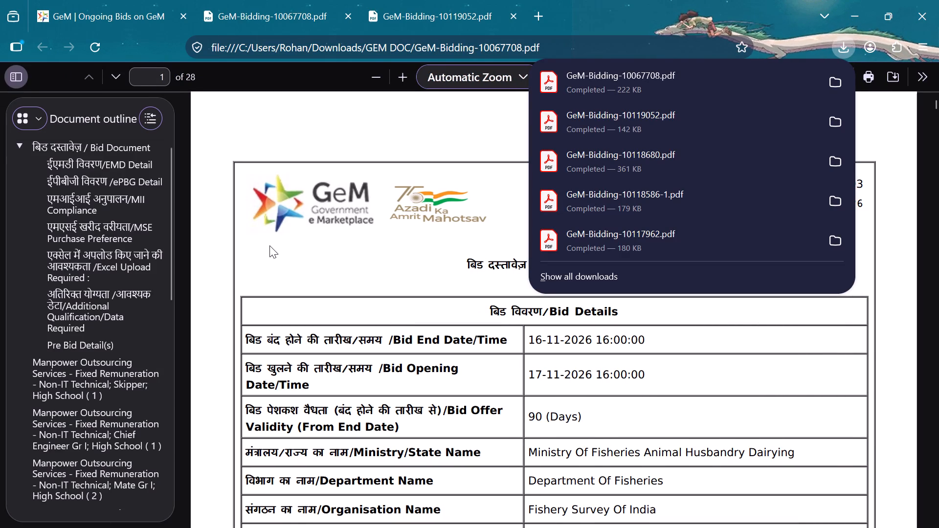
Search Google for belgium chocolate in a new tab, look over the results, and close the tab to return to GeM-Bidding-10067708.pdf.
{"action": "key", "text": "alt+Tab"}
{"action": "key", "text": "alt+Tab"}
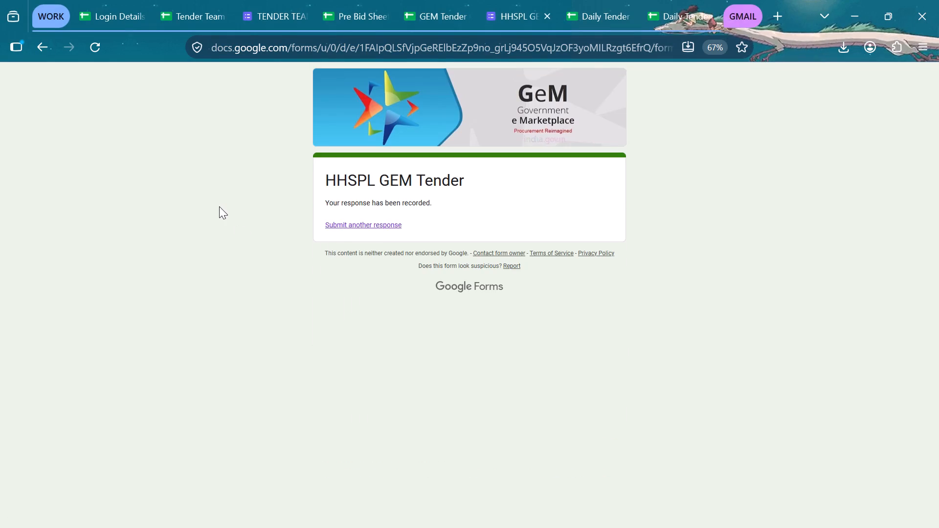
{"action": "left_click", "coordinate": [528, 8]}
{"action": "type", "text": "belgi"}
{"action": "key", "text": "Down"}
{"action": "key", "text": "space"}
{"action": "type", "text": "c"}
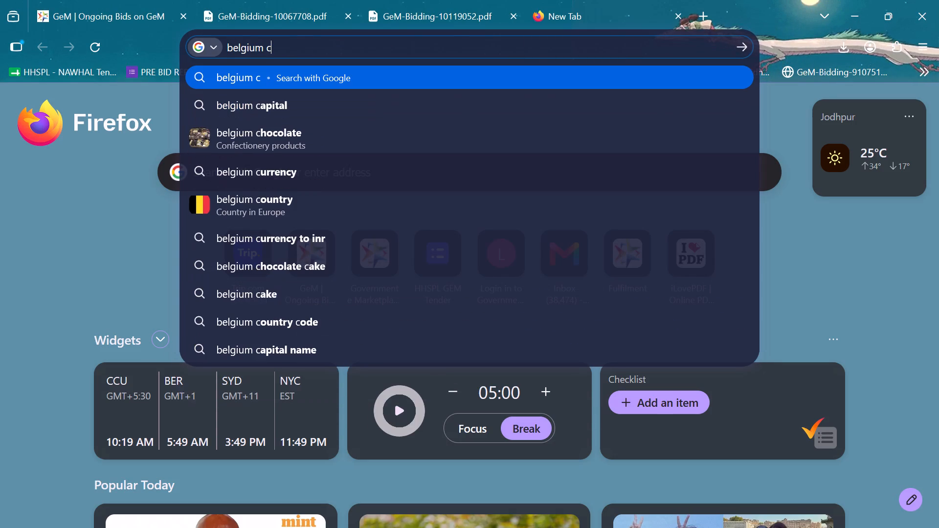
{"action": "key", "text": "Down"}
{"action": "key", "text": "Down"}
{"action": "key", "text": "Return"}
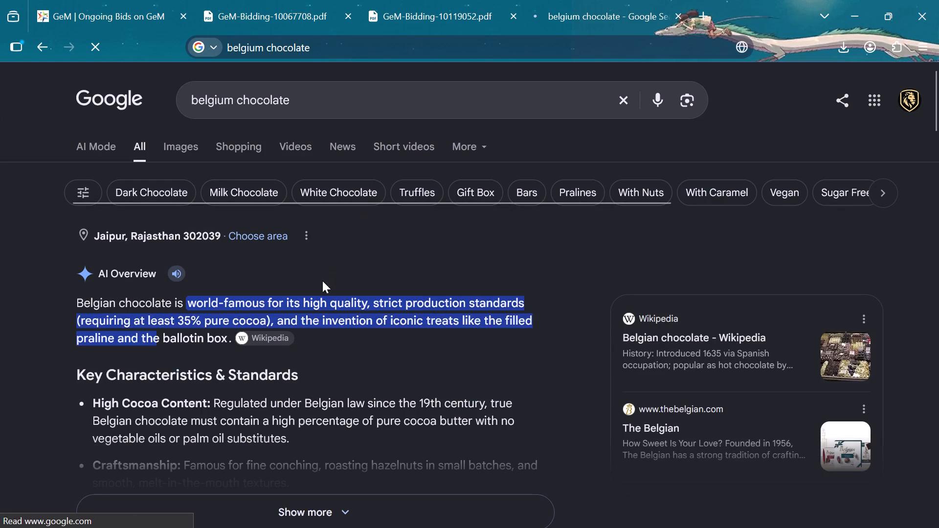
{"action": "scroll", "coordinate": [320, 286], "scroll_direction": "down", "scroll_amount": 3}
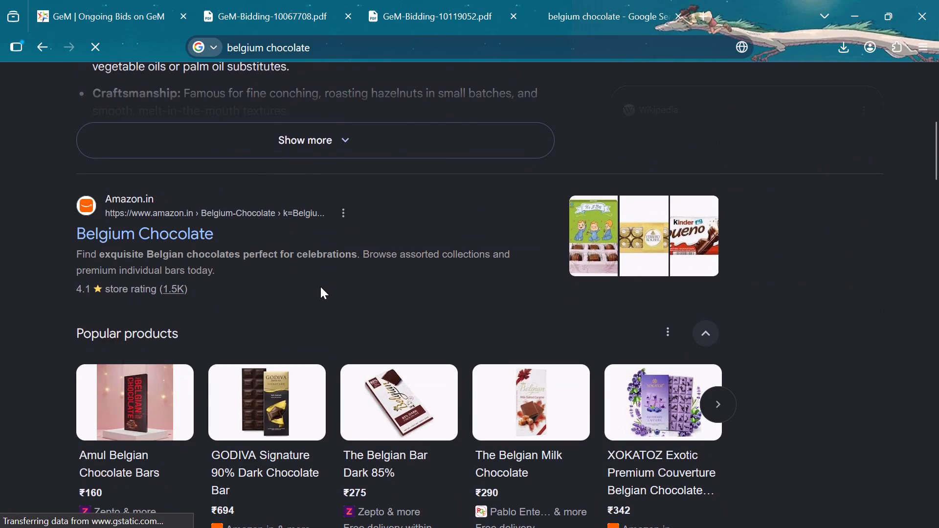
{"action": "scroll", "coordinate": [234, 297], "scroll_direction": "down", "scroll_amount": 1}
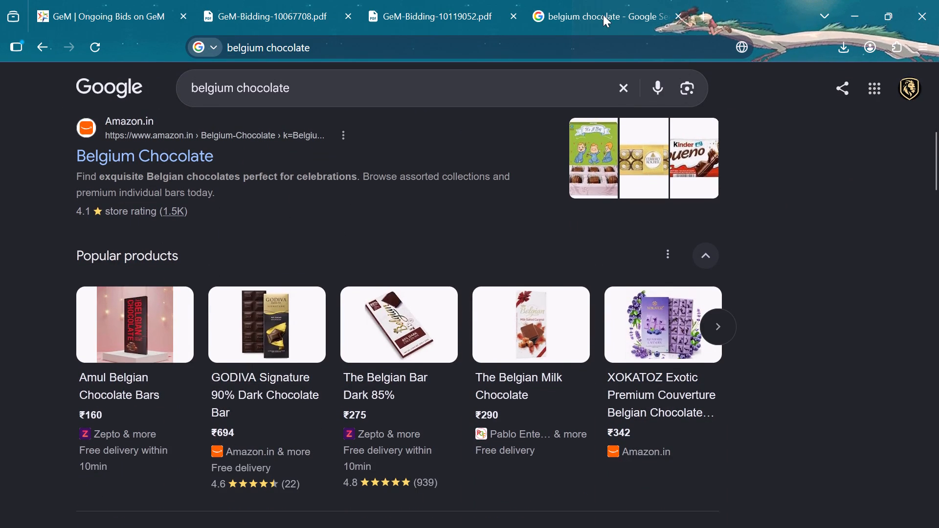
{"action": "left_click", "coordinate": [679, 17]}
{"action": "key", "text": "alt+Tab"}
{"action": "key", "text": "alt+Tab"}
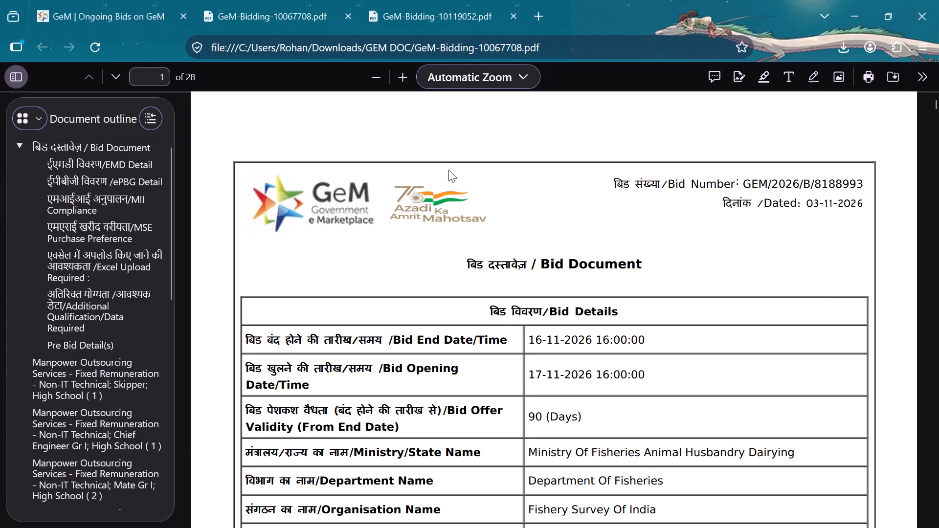
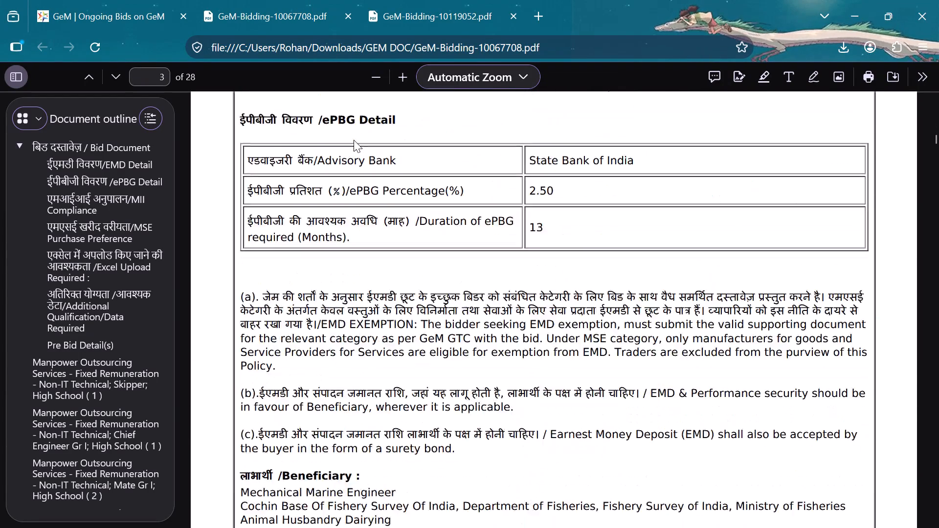
Find the consignee address at Cochin Base of Fishery Survey of India in the bid document and search Google for its pincode 682005.
{"action": "scroll", "coordinate": [354, 140], "scroll_direction": "down", "scroll_amount": 20}
{"action": "scroll", "coordinate": [354, 140], "scroll_direction": "down", "scroll_amount": 5}
{"action": "left_click", "coordinate": [118, 0]}
{"action": "left_click", "coordinate": [220, 0]}
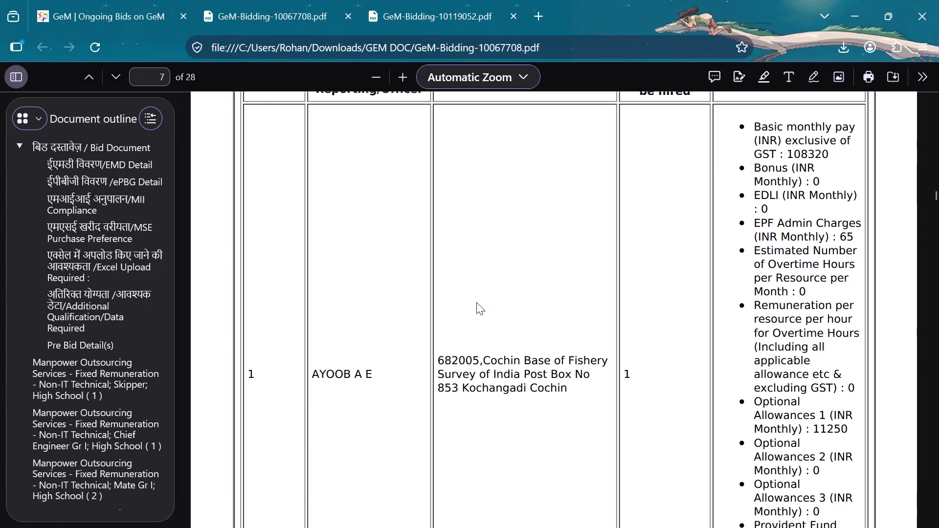
{"action": "double_click", "coordinate": [448, 361]}
{"action": "right_click", "coordinate": [448, 361]}
{"action": "left_click", "coordinate": [536, 232]}
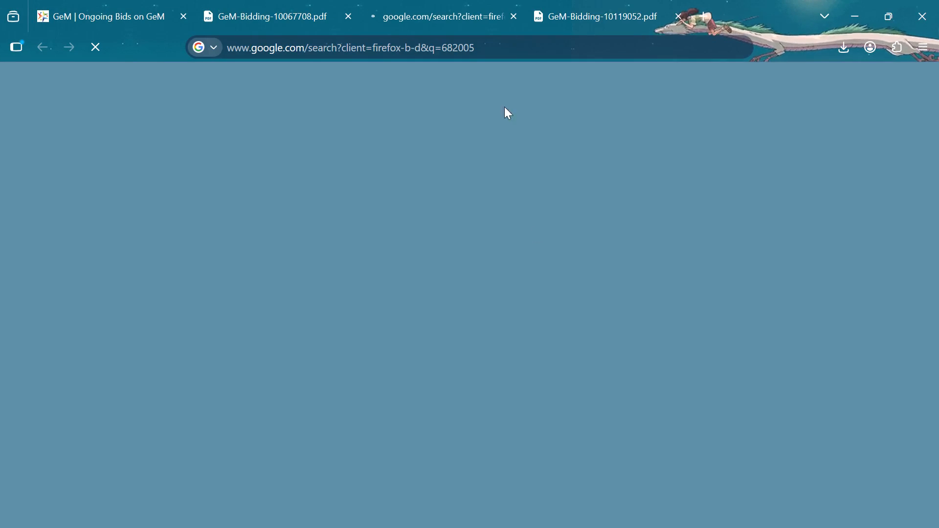
Close GeM-Bidding-10119052.pdf, GeM-Bidding-10067708.pdf and the pincode search, keeping only the ongoing bids listing open.
{"action": "left_click", "coordinate": [563, 0]}
{"action": "left_click", "coordinate": [683, 10]}
{"action": "left_click", "coordinate": [680, 15]}
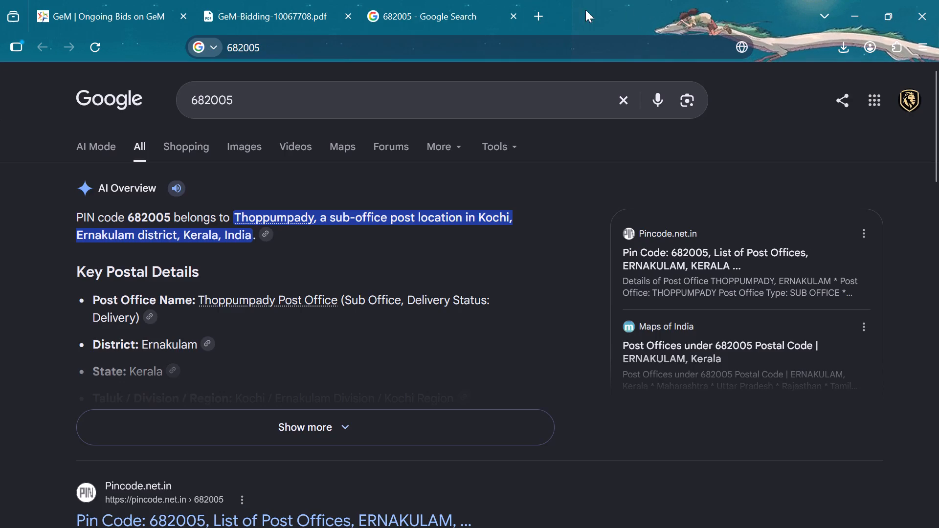
{"action": "left_click", "coordinate": [292, 0]}
{"action": "double_click", "coordinate": [346, 20]}
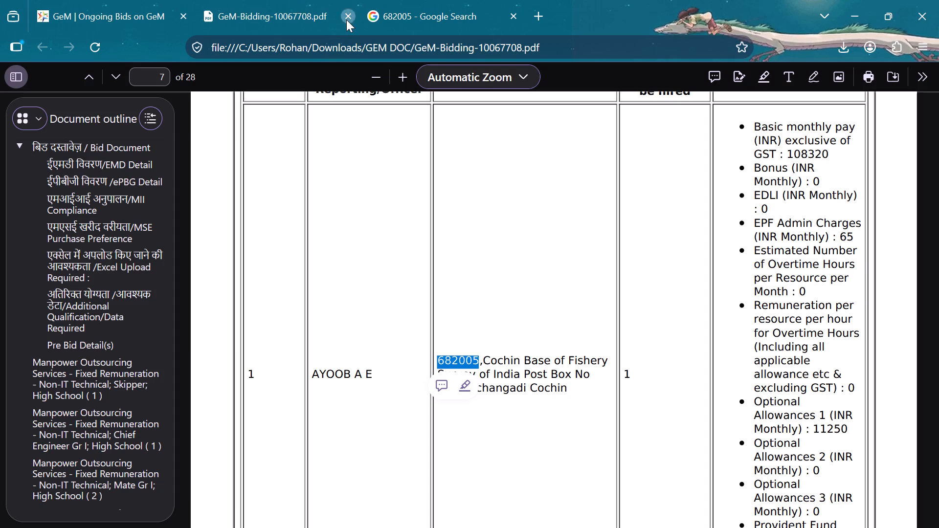
Switch from the ongoing bids listing through the other open application windows.
{"action": "scroll", "coordinate": [356, 186], "scroll_direction": "down", "scroll_amount": 6}
{"action": "left_click", "coordinate": [301, 297]}
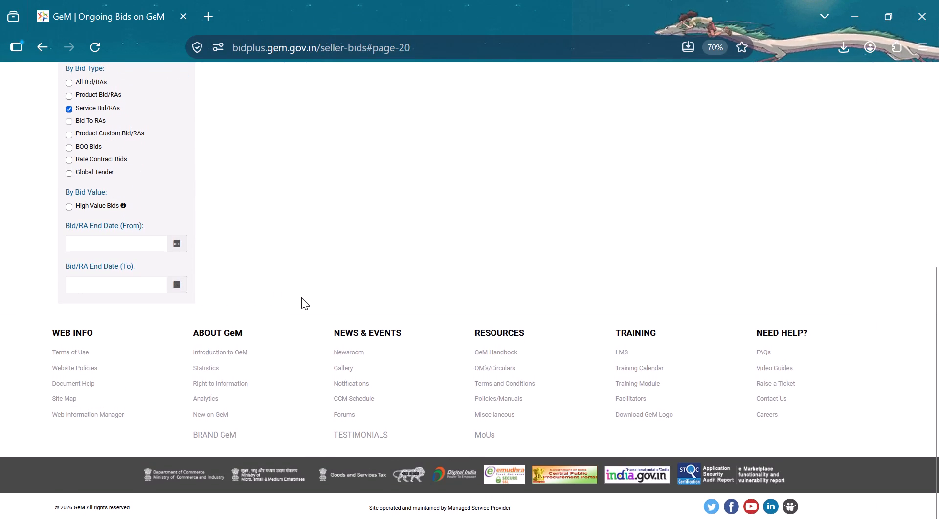
{"action": "key", "text": "alt+Tab"}
{"action": "key", "text": "alt+Tab"}
{"action": "key", "text": "alt+Tab"}
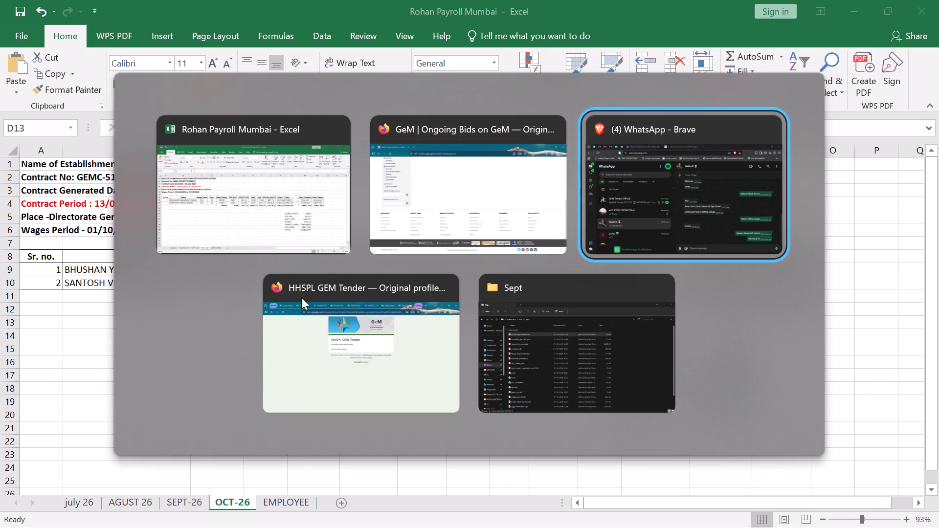
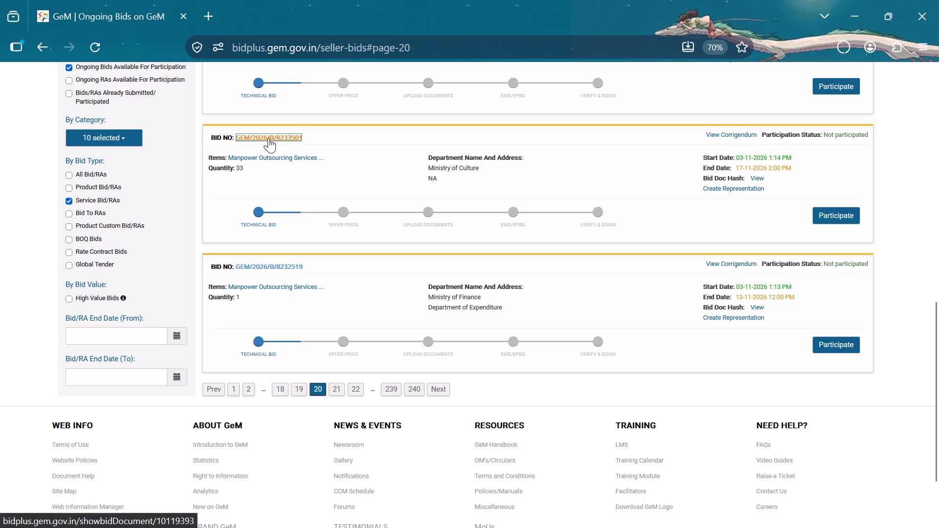
Copy the bid number GEM/2026/B/8233501 from its opened bid document, GeM-Bidding-10119393.pdf, and close the document.
{"action": "left_click", "coordinate": [319, 200]}
{"action": "double_click", "coordinate": [753, 188]}
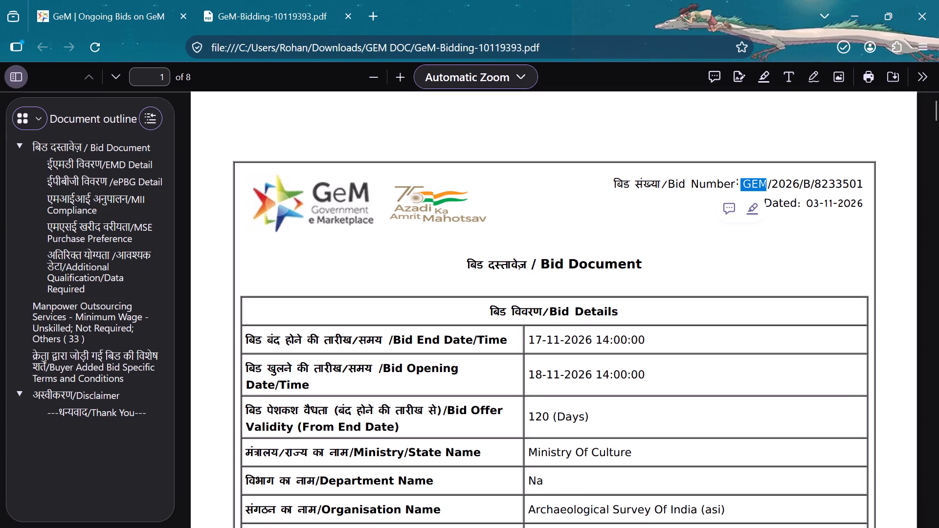
{"action": "key", "text": "ctrl+shift+Right"}
{"action": "key", "text": "ctrl+shift+Right"}
{"action": "key", "text": "ctrl+shift+Right"}
{"action": "key", "text": "ctrl+c"}
{"action": "scroll", "coordinate": [447, 391], "scroll_direction": "down", "scroll_amount": 8}
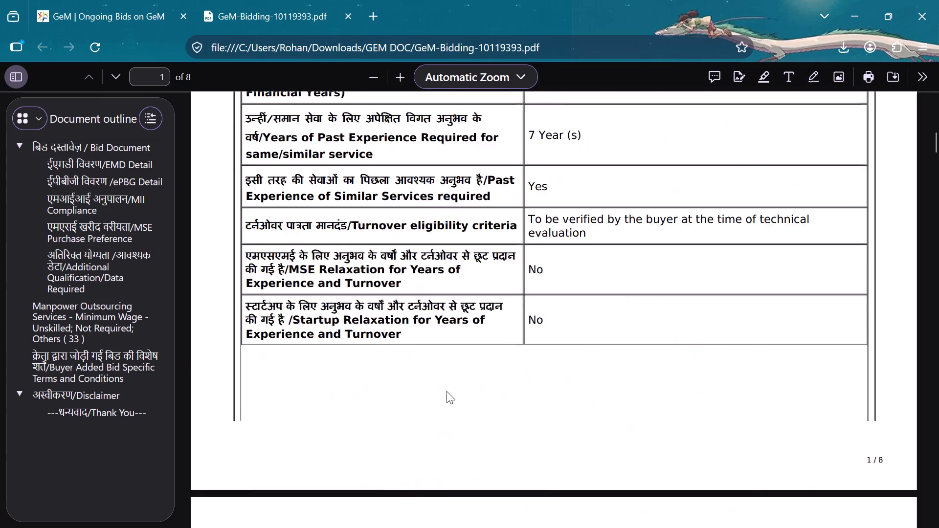
{"action": "left_click", "coordinate": [344, 16]}
Open bid document 10093528 from higher up page 20 of the ongoing bids, close it and return to the listing.
{"action": "scroll", "coordinate": [331, 179], "scroll_direction": "up", "scroll_amount": 2}
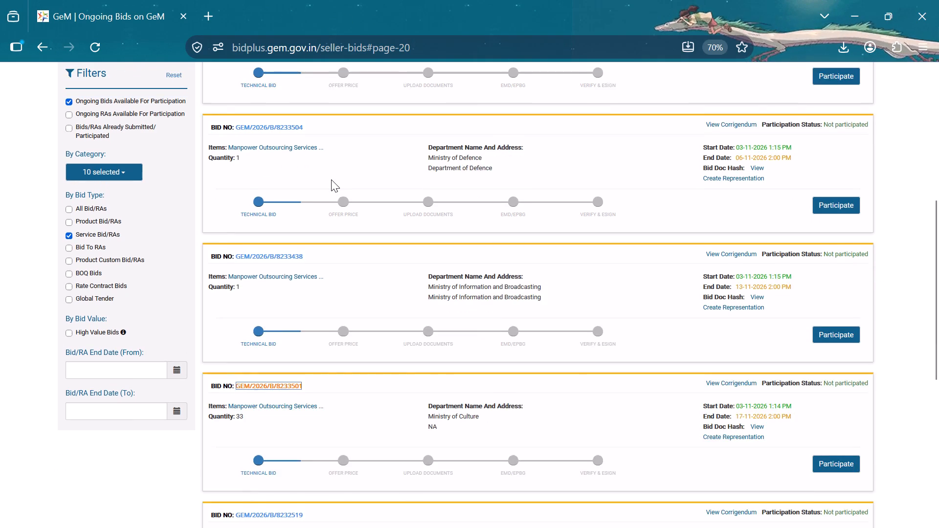
{"action": "scroll", "coordinate": [331, 179], "scroll_direction": "up", "scroll_amount": 1}
{"action": "left_click", "coordinate": [291, 161]}
{"action": "left_click", "coordinate": [291, 152]}
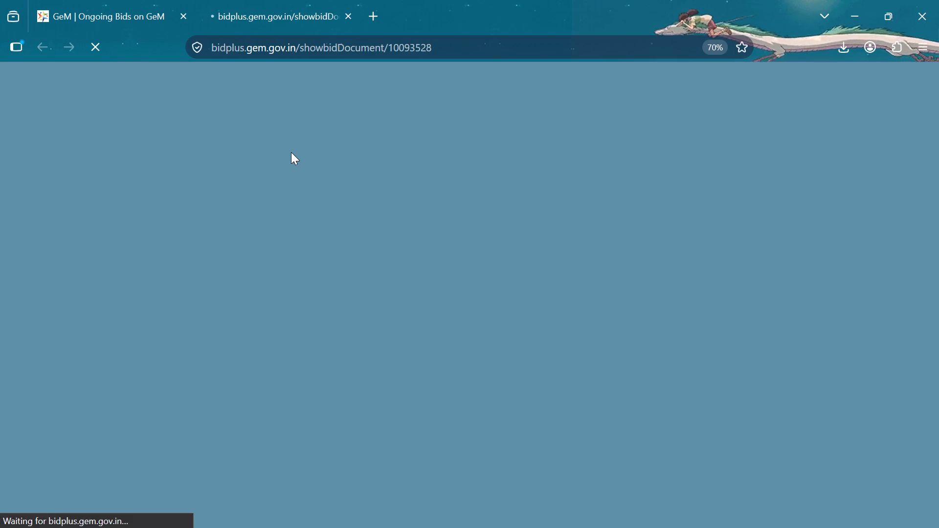
{"action": "left_click", "coordinate": [338, 186]}
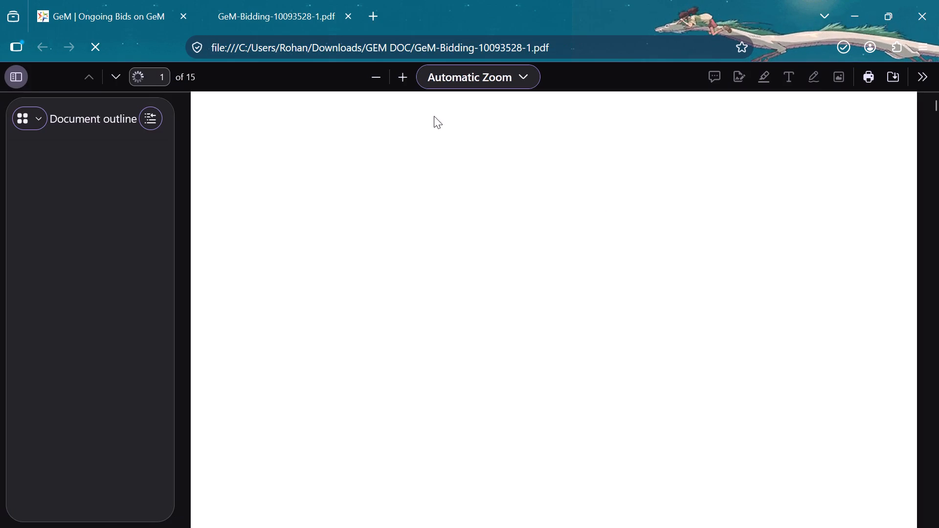
{"action": "left_click", "coordinate": [343, 18]}
{"action": "scroll", "coordinate": [371, 161], "scroll_direction": "down", "scroll_amount": 7}
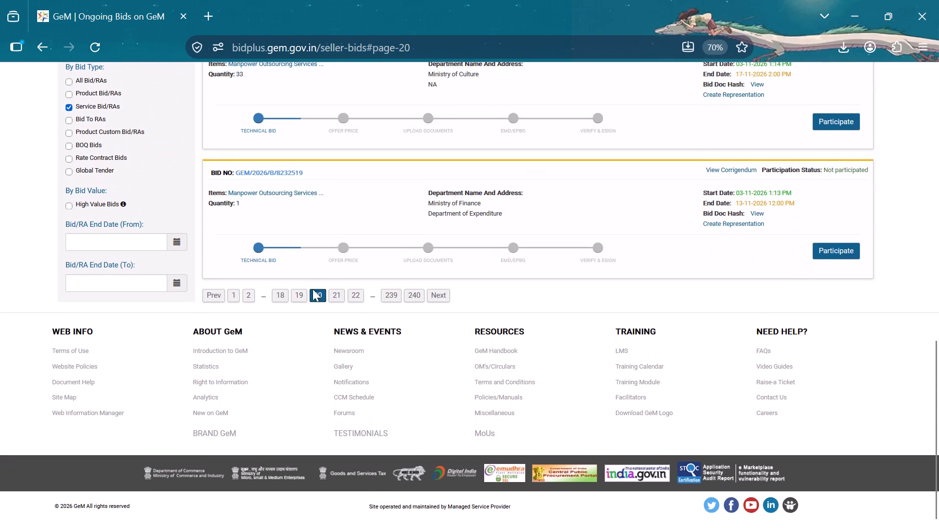
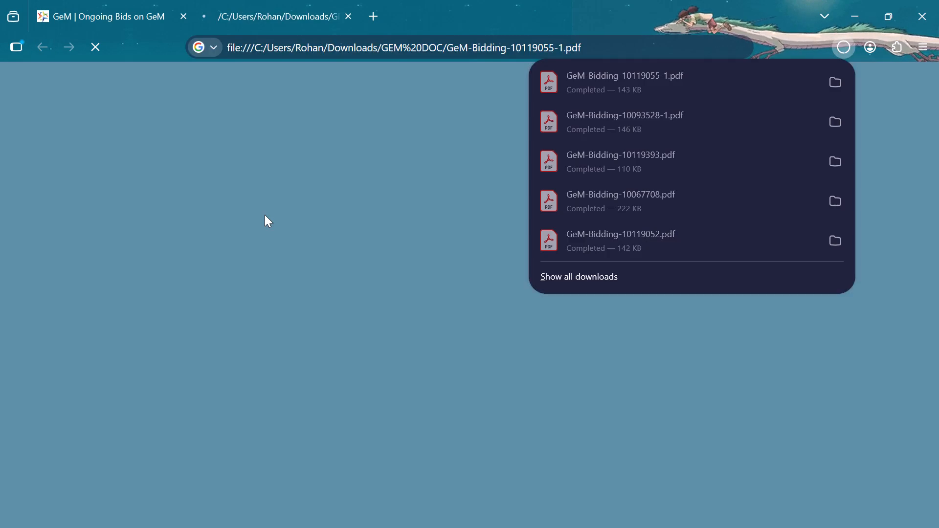
View the opened bid document GeM-Bidding-10119055-1.pdf and close it to return to the ongoing bids listing.
{"action": "left_click", "coordinate": [265, 215]}
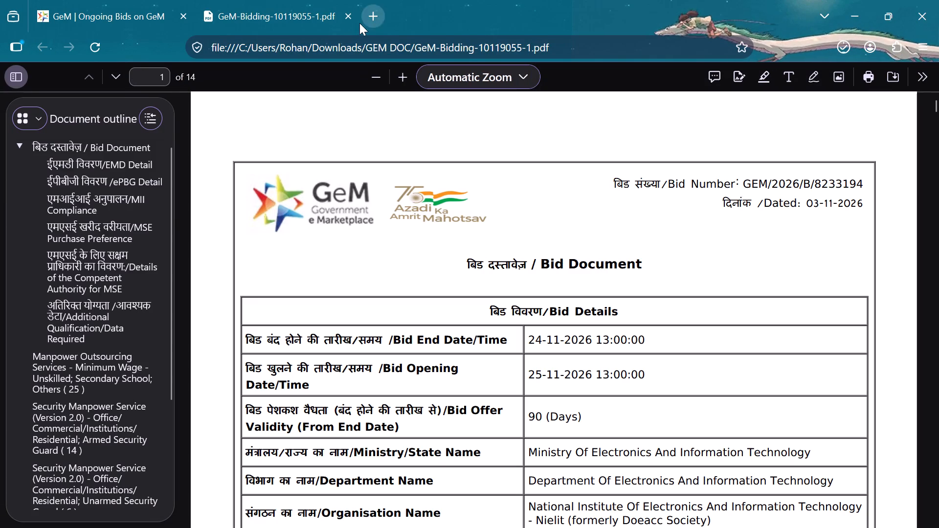
{"action": "left_click", "coordinate": [348, 16]}
Open the India Meteorological Department bid document from page 19 of the ongoing bids and copy its bid number GEM/2026/B/8233051.
{"action": "scroll", "coordinate": [335, 116], "scroll_direction": "up", "scroll_amount": 1}
{"action": "left_click", "coordinate": [287, 233]}
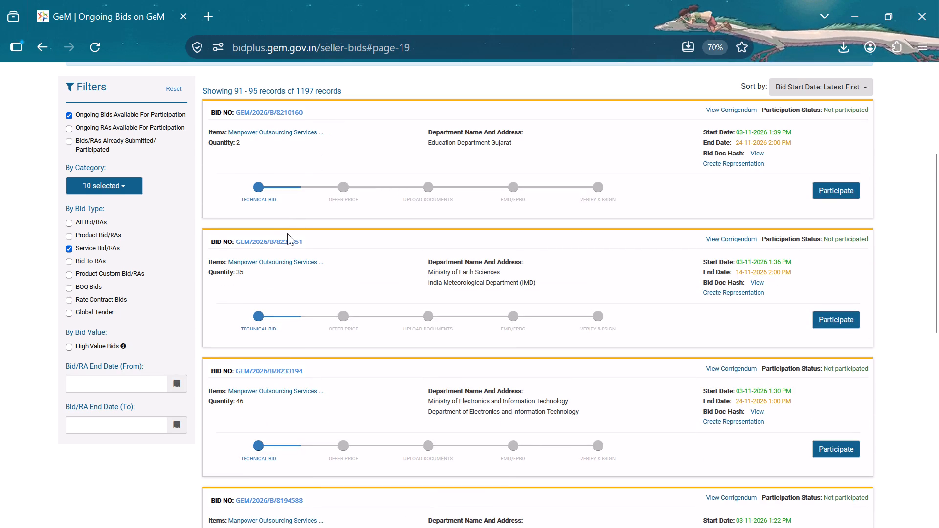
{"action": "left_click", "coordinate": [289, 243]}
{"action": "left_click", "coordinate": [370, 244]}
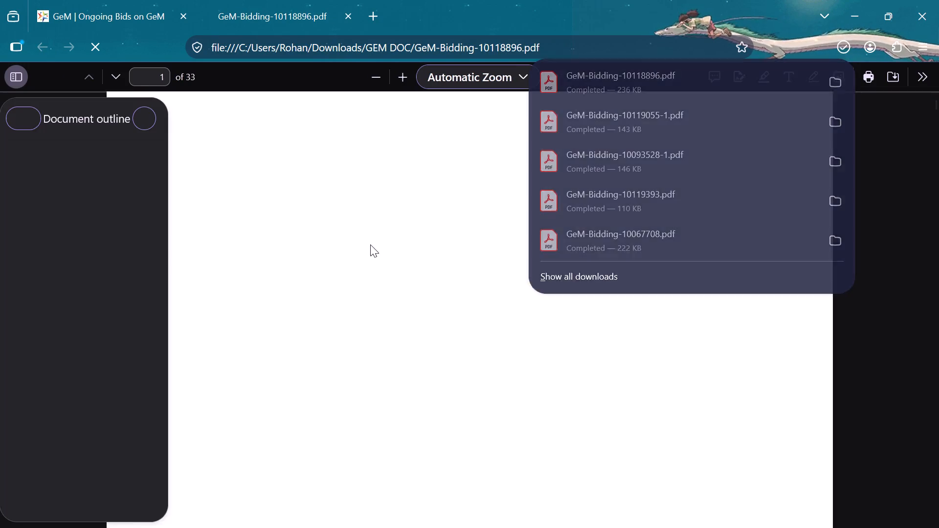
{"action": "double_click", "coordinate": [748, 186]}
{"action": "key", "text": "ctrl+shift+Right"}
{"action": "key", "text": "ctrl+shift+Right"}
{"action": "key", "text": "ctrl+shift+Right"}
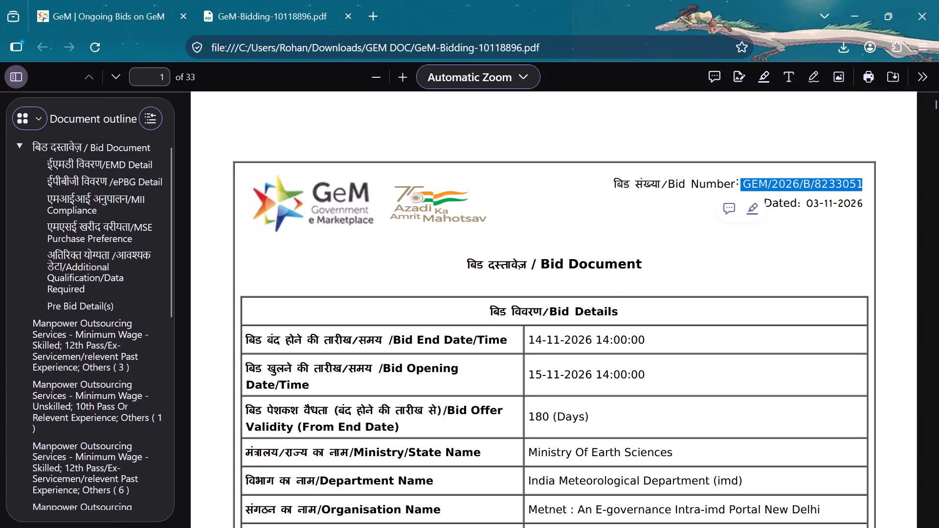
{"action": "key", "text": "ctrl+c"}
Examine the bid details in GeM-Bidding-10118896.pdf, including the bid type, estimated bid value and evaluation method.
{"action": "scroll", "coordinate": [615, 284], "scroll_direction": "down", "scroll_amount": 9}
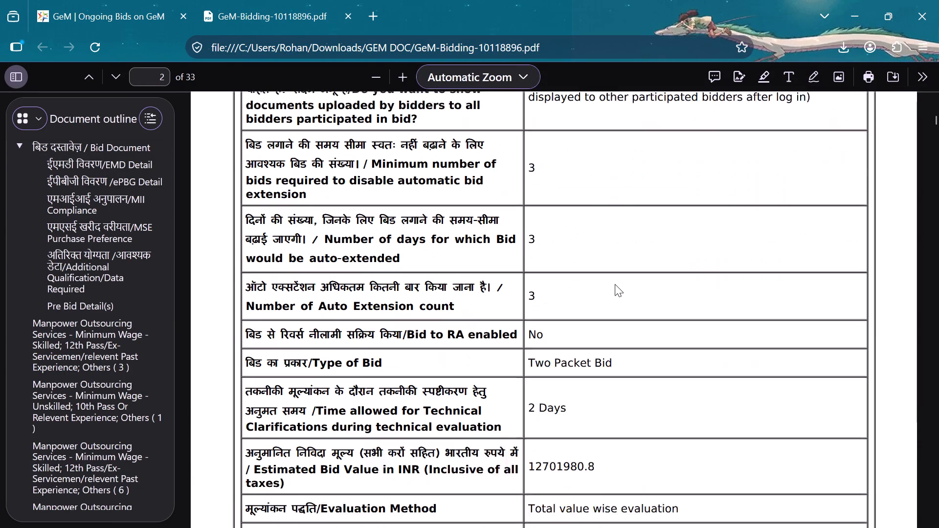
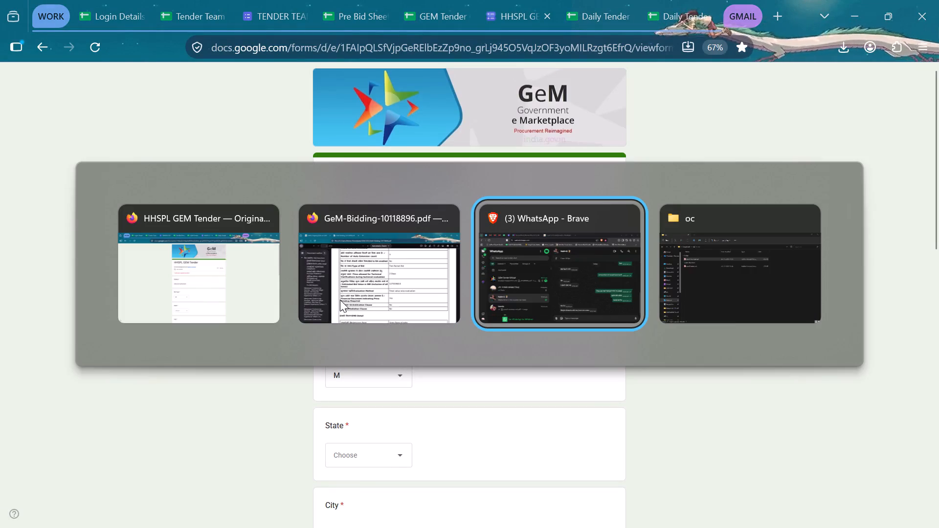
Check the technical specifications, required states and consignee location in GeM-Bidding-10118896.pdf, and close the document.
{"action": "key", "text": "alt+Left"}
{"action": "scroll", "coordinate": [340, 300], "scroll_direction": "down", "scroll_amount": 20}
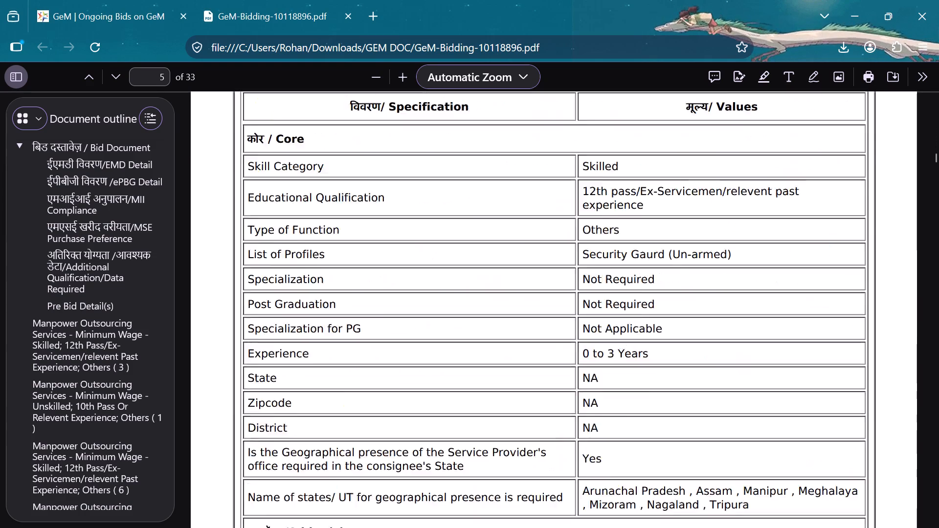
{"action": "scroll", "coordinate": [340, 300], "scroll_direction": "down", "scroll_amount": 16}
{"action": "left_click", "coordinate": [10, 0]}
{"action": "left_click", "coordinate": [99, 0]}
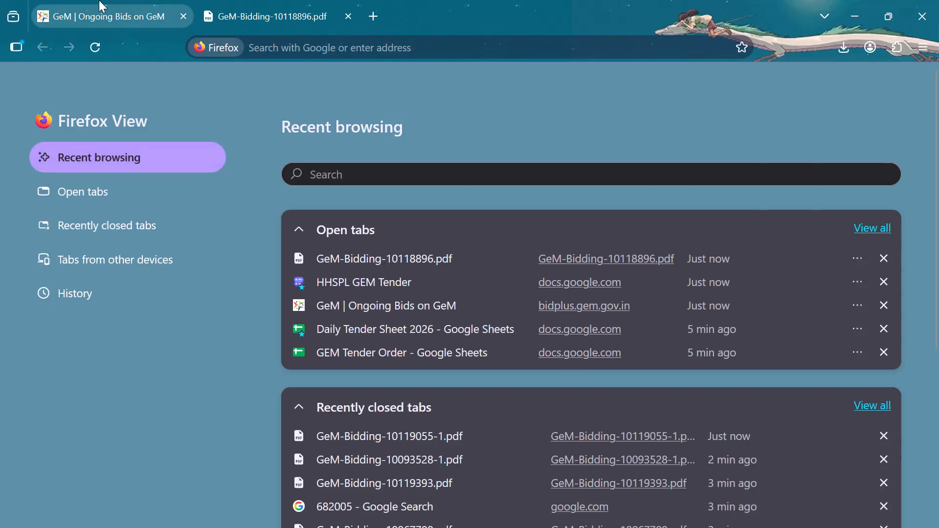
{"action": "left_click", "coordinate": [266, 0]}
{"action": "scroll", "coordinate": [396, 211], "scroll_direction": "up", "scroll_amount": 8}
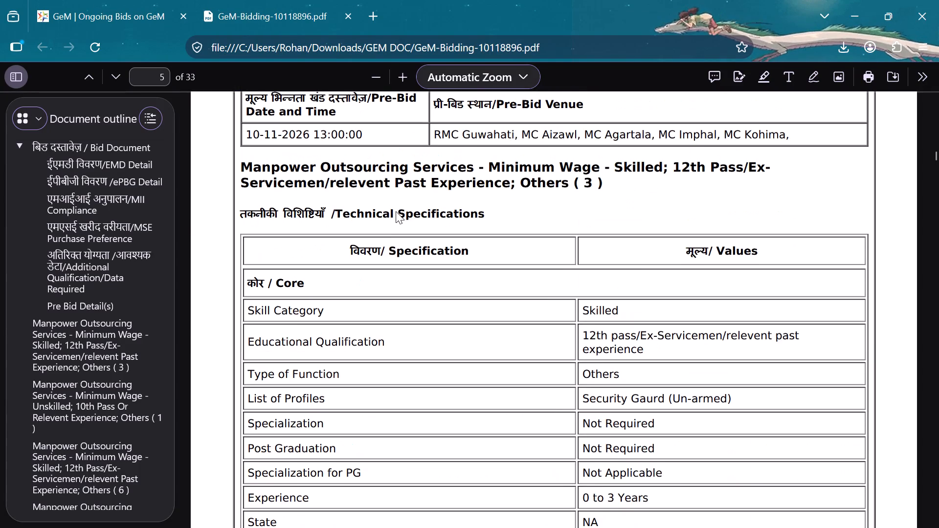
{"action": "scroll", "coordinate": [396, 211], "scroll_direction": "up", "scroll_amount": 3}
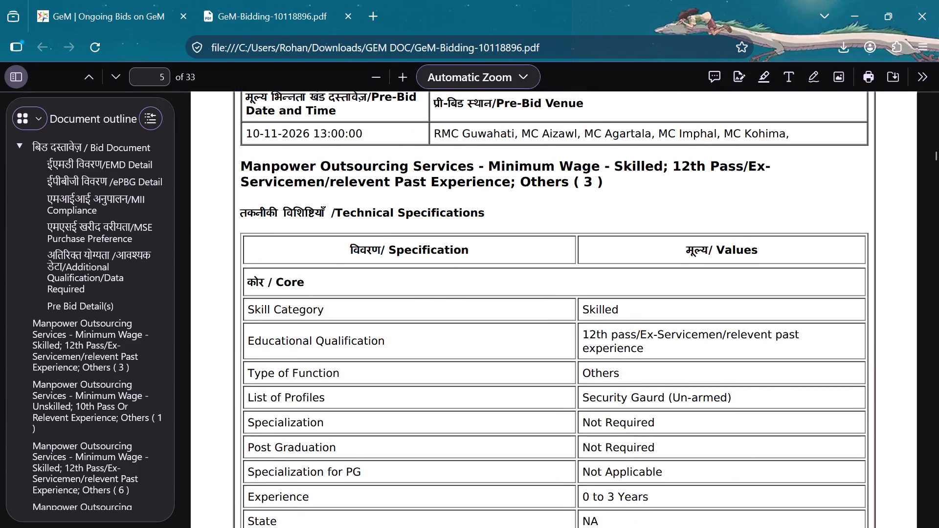
{"action": "scroll", "coordinate": [452, 186], "scroll_direction": "down", "scroll_amount": 7}
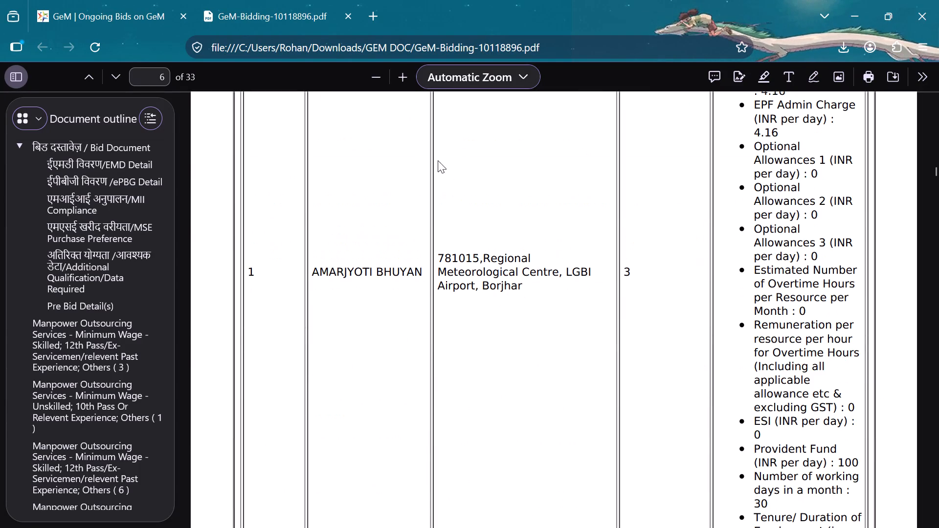
{"action": "left_click", "coordinate": [351, 20]}
Look through the ongoing bids on page 18 and go on to page 17 of the listing.
{"action": "scroll", "coordinate": [354, 264], "scroll_direction": "down", "scroll_amount": 7}
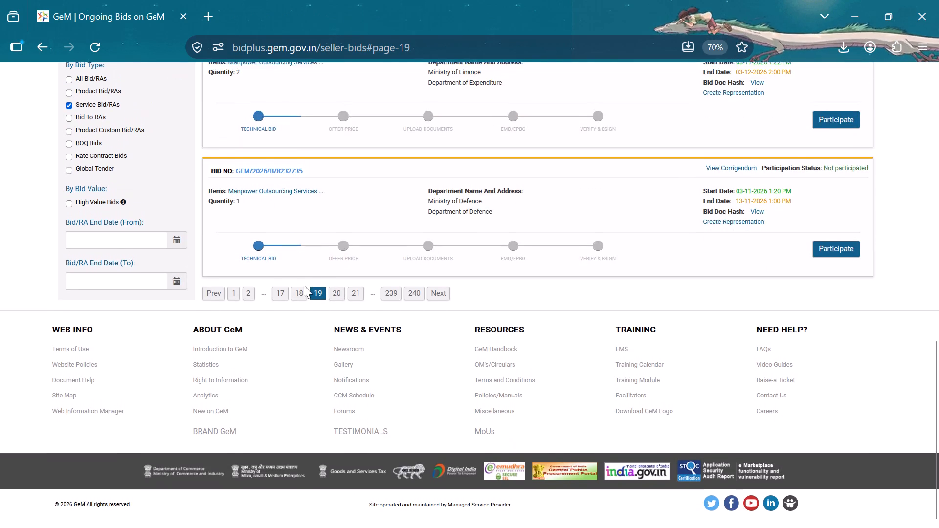
{"action": "left_click", "coordinate": [299, 296]}
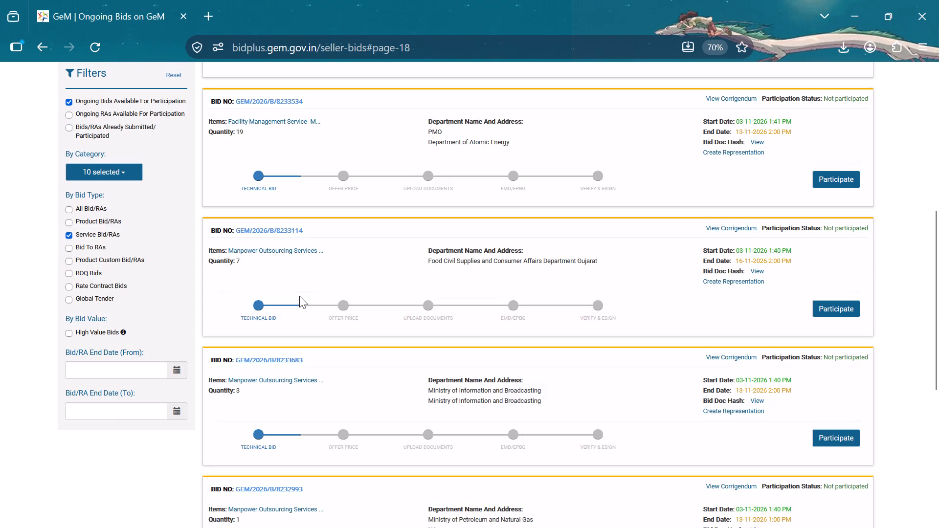
{"action": "scroll", "coordinate": [299, 296], "scroll_direction": "down", "scroll_amount": 2}
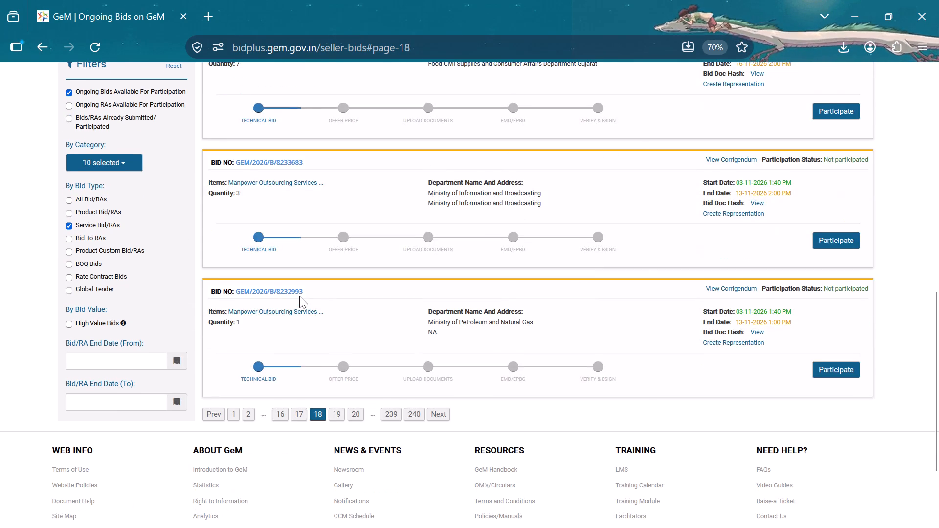
{"action": "scroll", "coordinate": [299, 296], "scroll_direction": "up", "scroll_amount": 3}
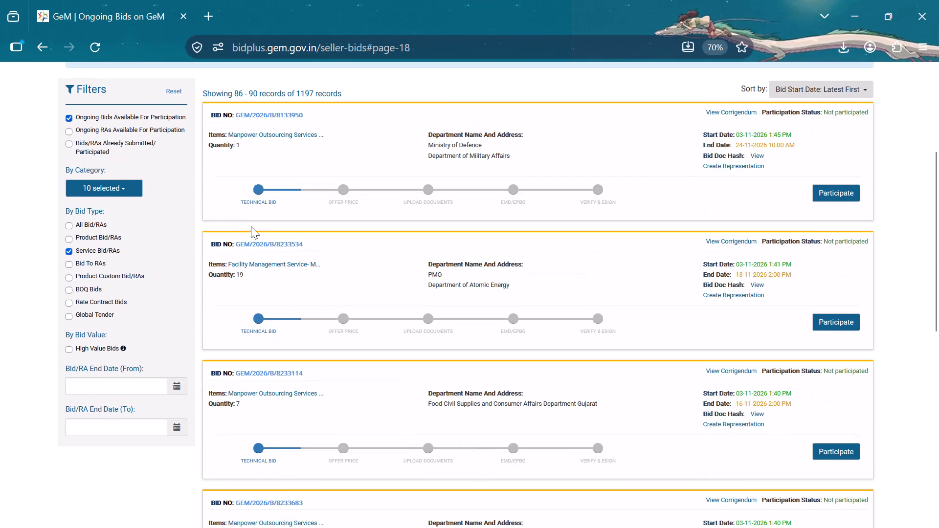
{"action": "scroll", "coordinate": [251, 226], "scroll_direction": "down", "scroll_amount": 8}
{"action": "left_click", "coordinate": [294, 302]}
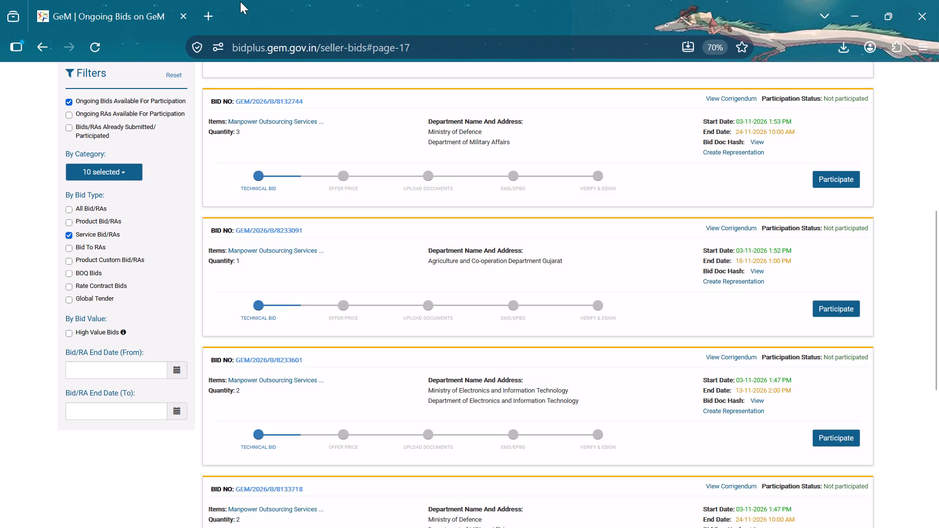
Search the web for moti sons, browse the image results and close the search.
{"action": "left_click", "coordinate": [207, 7]}
{"action": "type", "text": "mto"}
{"action": "key", "text": "BackSpace"}
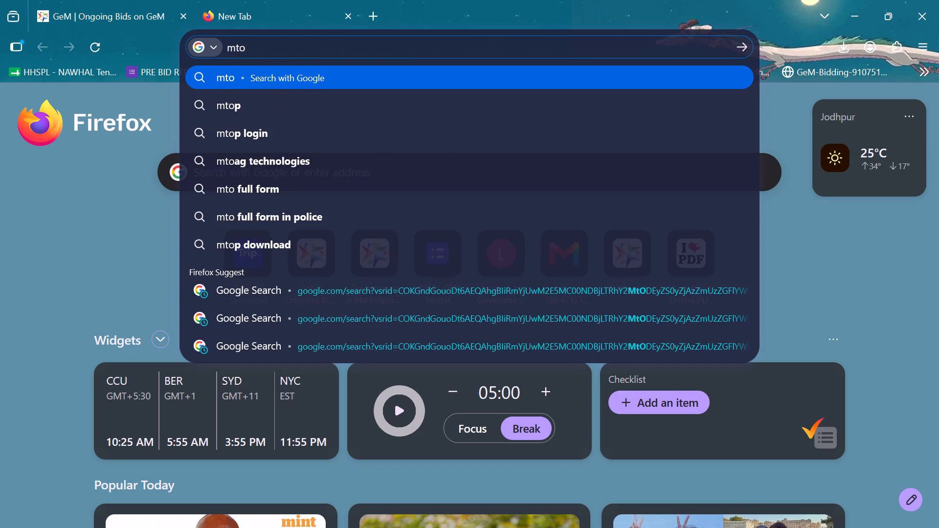
{"action": "key", "text": "BackSpace"}
{"action": "type", "text": "otis"}
{"action": "key", "text": "space"}
{"action": "key", "text": "BackSpace"}
{"action": "key", "text": "BackSpace"}
{"action": "key", "text": "space"}
{"action": "type", "text": "sons"}
{"action": "key", "text": "Return"}
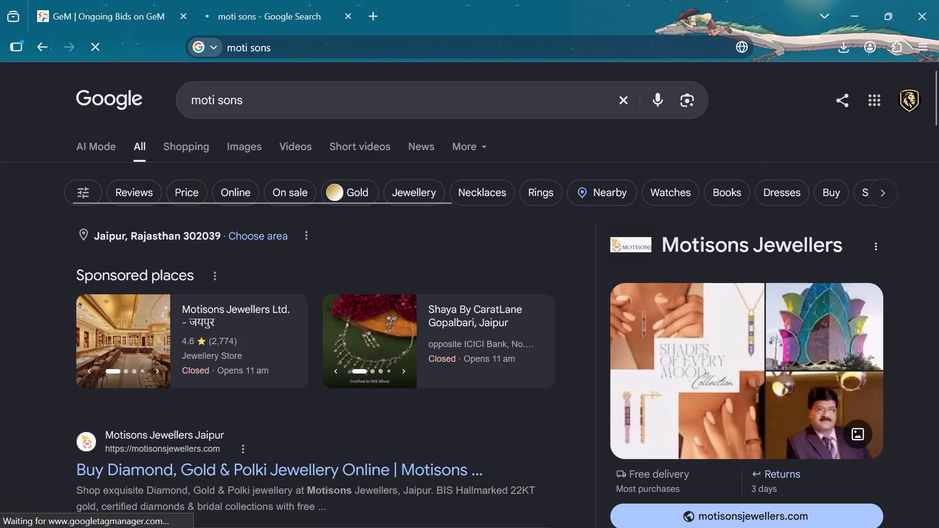
{"action": "scroll", "coordinate": [191, 273], "scroll_direction": "down", "scroll_amount": 3}
{"action": "scroll", "coordinate": [191, 273], "scroll_direction": "up", "scroll_amount": 4}
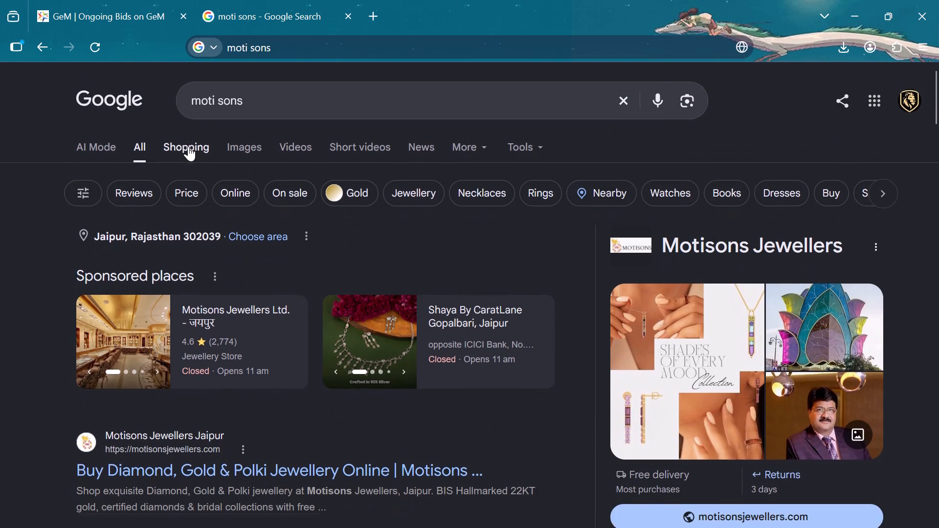
{"action": "left_click", "coordinate": [252, 151]}
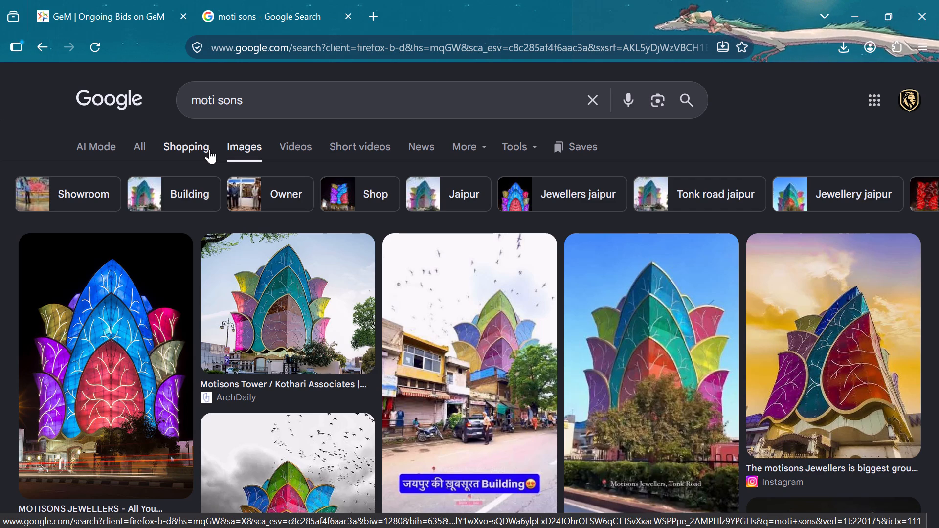
{"action": "scroll", "coordinate": [358, 271], "scroll_direction": "down", "scroll_amount": 3}
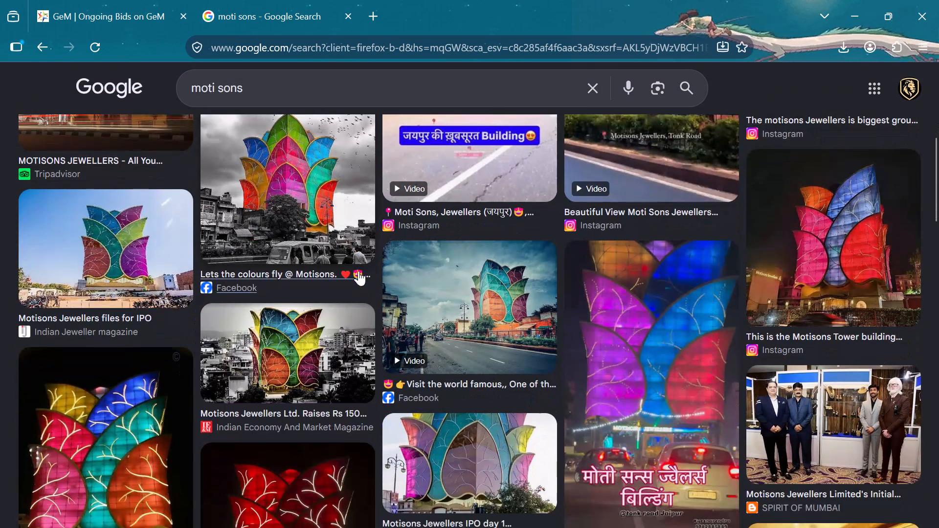
{"action": "left_click", "coordinate": [345, 19]}
Open the document of bid GEM/2026/B/8233696 from page 17 of the ongoing bids and read down to the first consignee location.
{"action": "scroll", "coordinate": [333, 315], "scroll_direction": "down", "scroll_amount": 2}
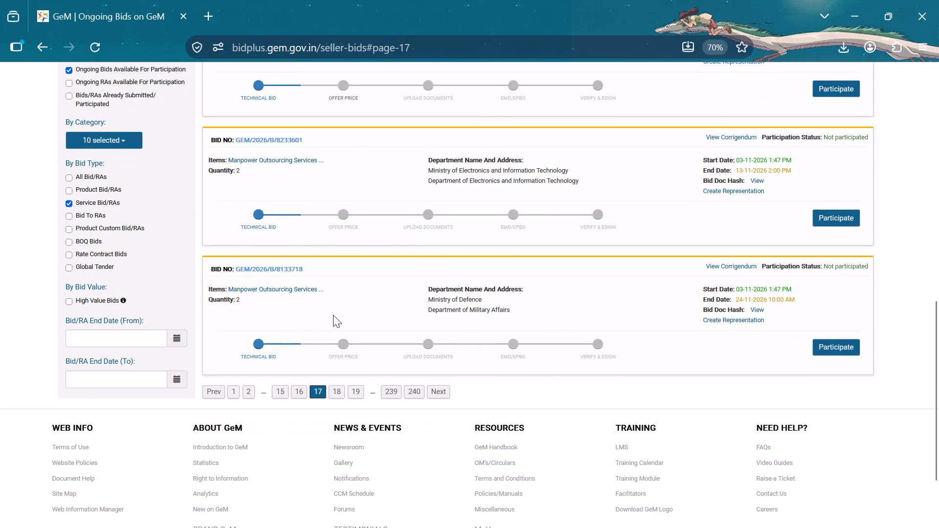
{"action": "scroll", "coordinate": [333, 315], "scroll_direction": "up", "scroll_amount": 3}
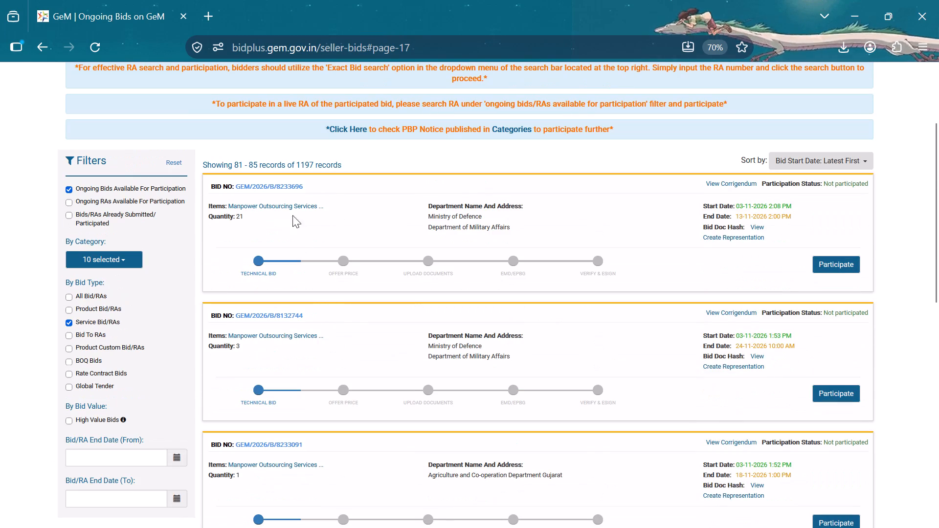
{"action": "left_click", "coordinate": [285, 190]}
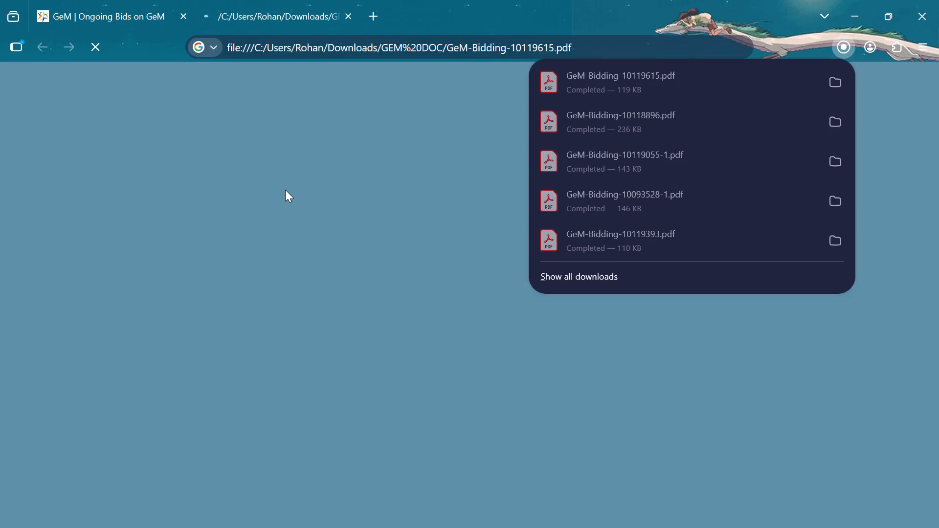
{"action": "left_click", "coordinate": [401, 267]}
{"action": "scroll", "coordinate": [401, 267], "scroll_direction": "down", "scroll_amount": 9}
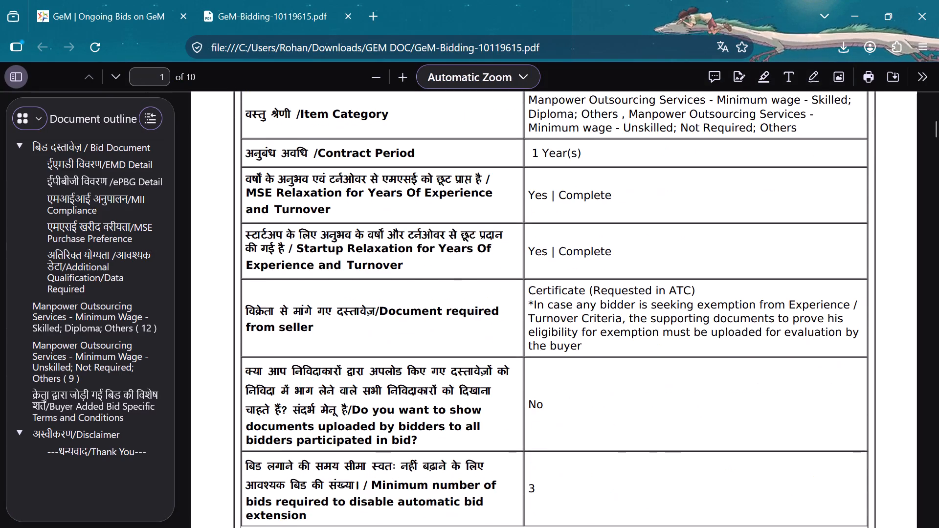
{"action": "scroll", "coordinate": [401, 267], "scroll_direction": "down", "scroll_amount": 19}
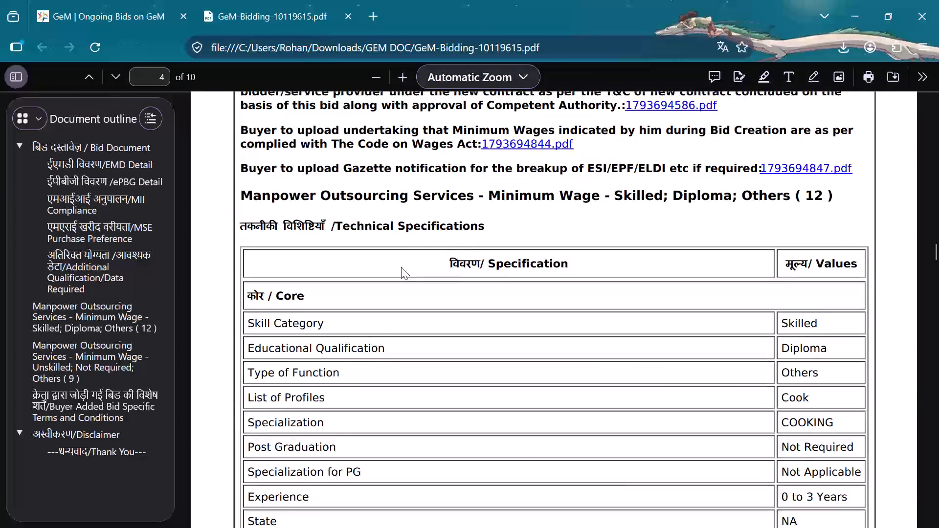
{"action": "scroll", "coordinate": [401, 267], "scroll_direction": "down", "scroll_amount": 16}
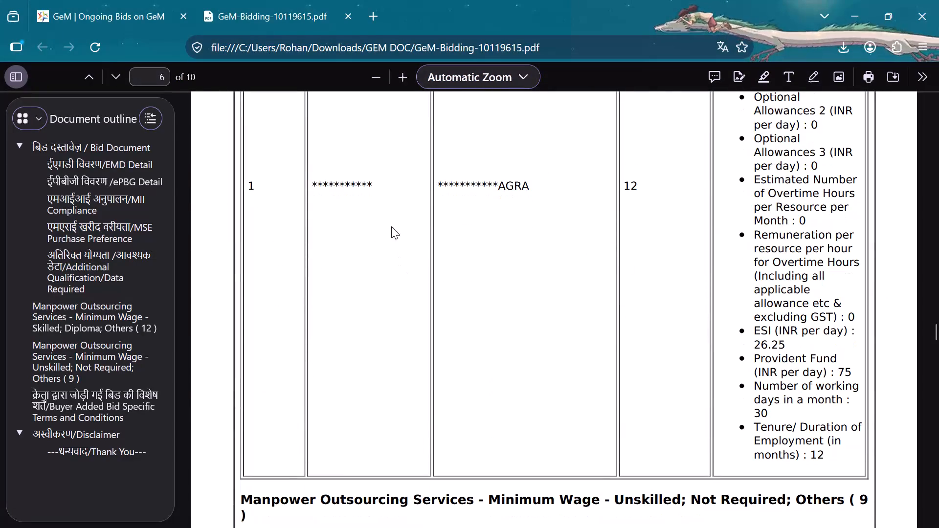
Re-examine GeM-Bidding-10119615.pdf for the bid type, estimated bid value, beneficiary and required state of presence.
{"action": "left_click", "coordinate": [139, 0]}
{"action": "left_click", "coordinate": [258, 1]}
{"action": "scroll", "coordinate": [489, 247], "scroll_direction": "up", "scroll_amount": 8}
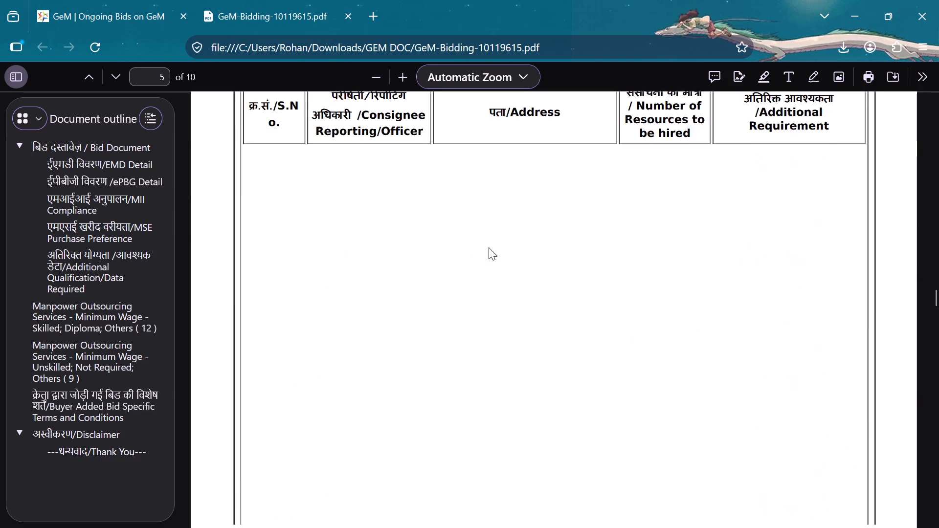
{"action": "scroll", "coordinate": [489, 247], "scroll_direction": "up", "scroll_amount": 4}
{"action": "key", "text": "ctrl+Up"}
{"action": "scroll", "coordinate": [489, 247], "scroll_direction": "down", "scroll_amount": 10}
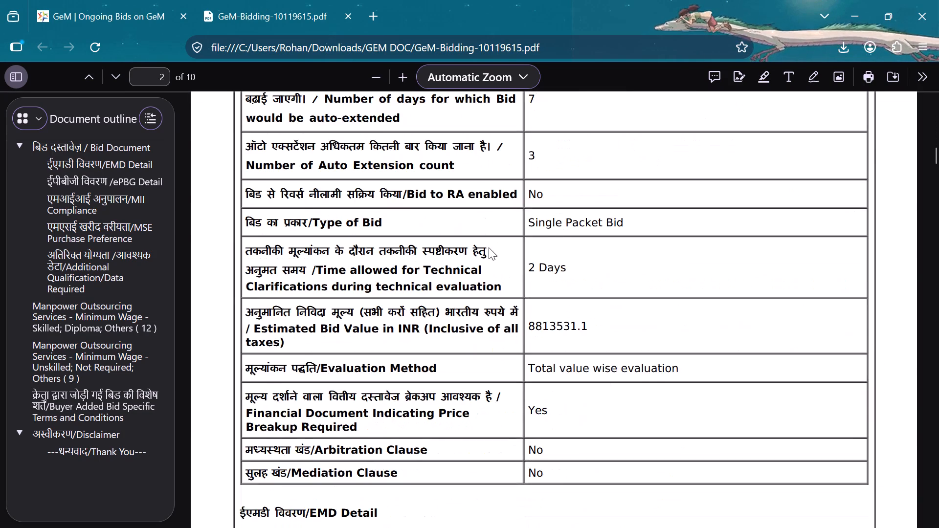
{"action": "scroll", "coordinate": [489, 247], "scroll_direction": "down", "scroll_amount": 16}
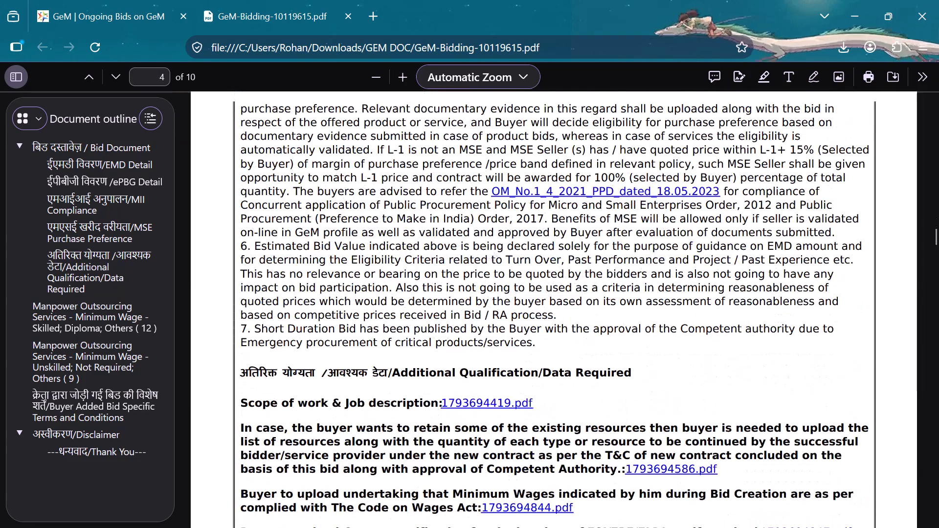
{"action": "scroll", "coordinate": [489, 247], "scroll_direction": "down", "scroll_amount": 8}
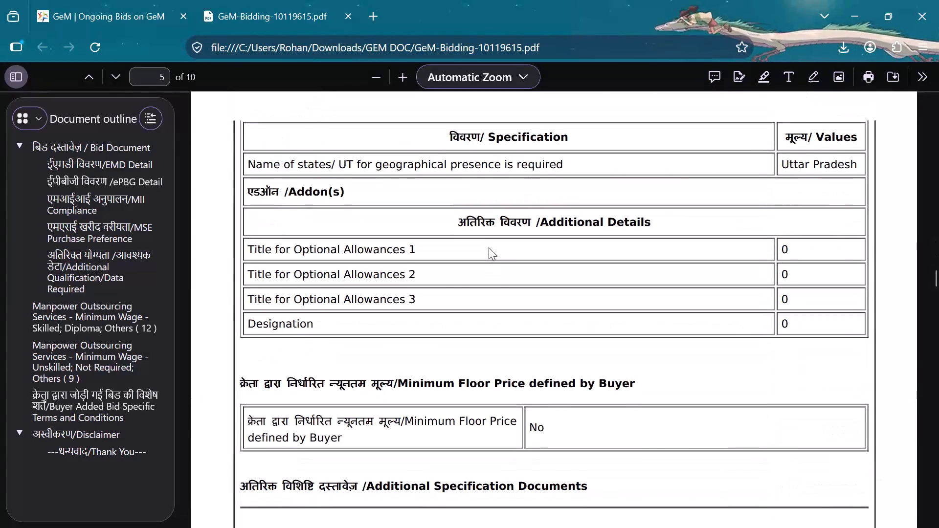
{"action": "scroll", "coordinate": [489, 247], "scroll_direction": "down", "scroll_amount": 7}
{"action": "scroll", "coordinate": [489, 247], "scroll_direction": "up", "scroll_amount": 20}
{"action": "scroll", "coordinate": [489, 247], "scroll_direction": "up", "scroll_amount": 17}
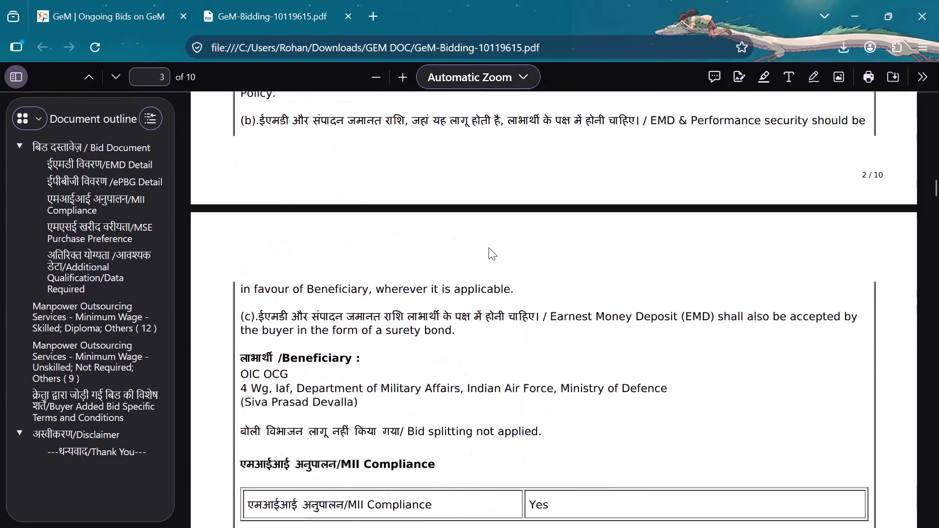
{"action": "scroll", "coordinate": [489, 247], "scroll_direction": "up", "scroll_amount": 9}
Copy bid number GEM/2026/B/8233696 into the HHSPL GEM Tender form's GEM Id, replacing the existing entry, and set Bid Type to S.
{"action": "double_click", "coordinate": [748, 192]}
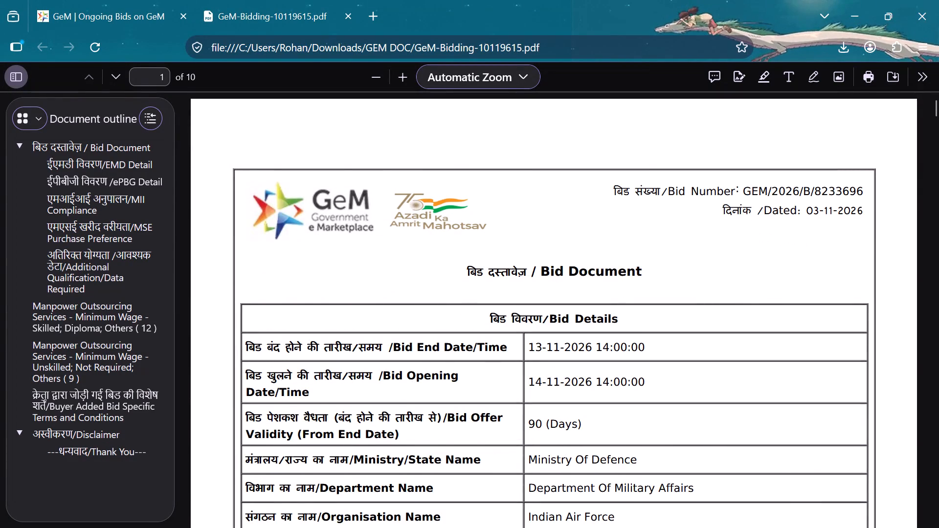
{"action": "key", "text": "ctrl+shift+Right"}
{"action": "key", "text": "ctrl+shift+Right"}
{"action": "key", "text": "ctrl+shift+Right"}
{"action": "key", "text": "ctrl+c"}
{"action": "key", "text": "alt+Tab"}
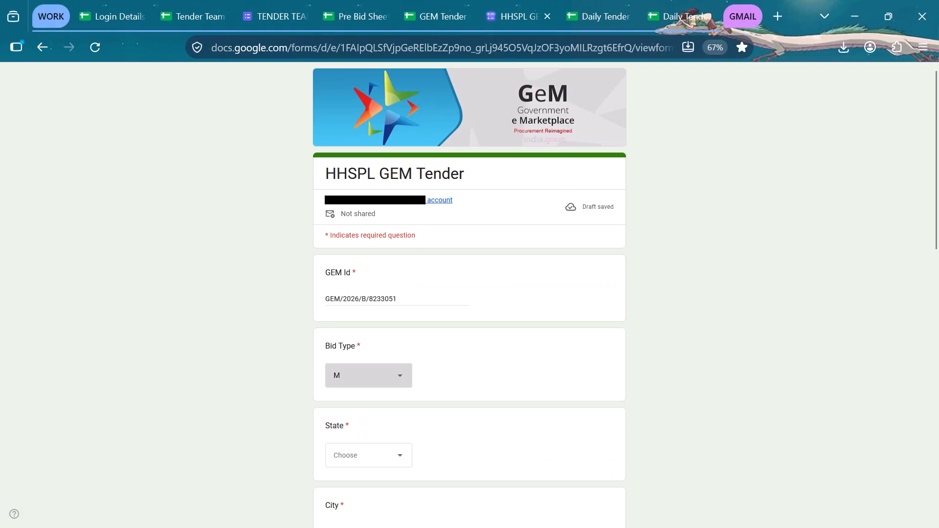
{"action": "left_click", "coordinate": [422, 298]}
{"action": "key", "text": "ctrl+a"}
{"action": "key", "text": "ctrl+v"}
{"action": "key", "text": "Tab"}
{"action": "key", "text": "s"}
Check the bid's location in the document and fill in State UP, City agra, Pasara N and Pre Bid Meeting N.
{"action": "key", "text": "alt+Tab"}
{"action": "scroll", "coordinate": [422, 298], "scroll_direction": "down", "scroll_amount": 19}
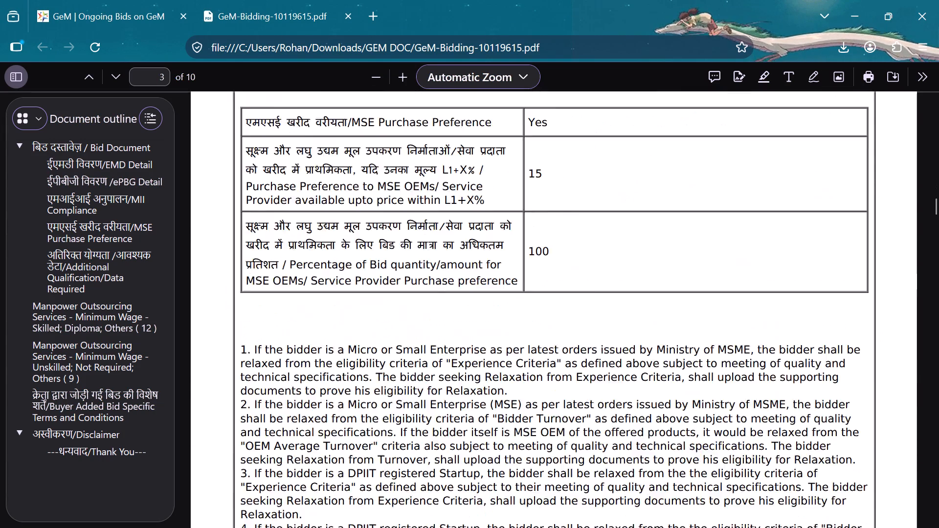
{"action": "scroll", "coordinate": [422, 298], "scroll_direction": "down", "scroll_amount": 5}
{"action": "scroll", "coordinate": [553, 361], "scroll_direction": "down", "scroll_amount": 12}
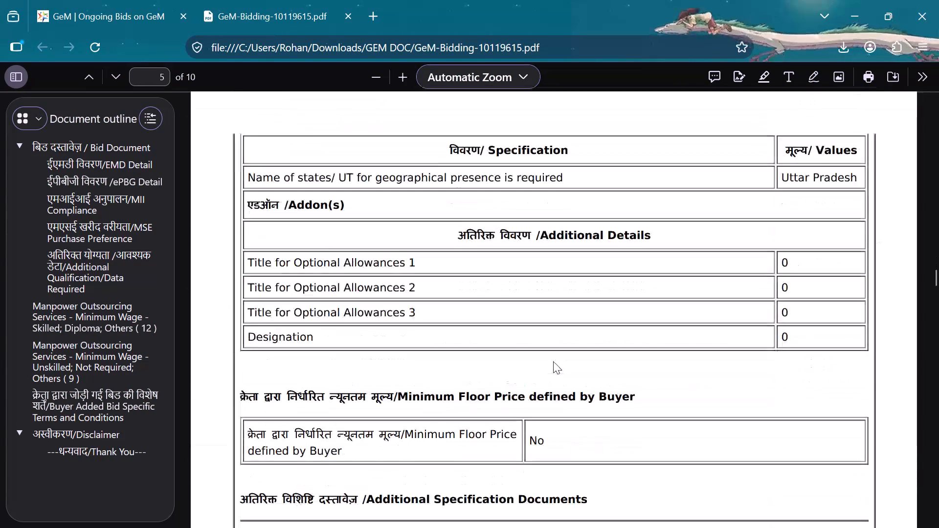
{"action": "scroll", "coordinate": [553, 361], "scroll_direction": "down", "scroll_amount": 12}
{"action": "key", "text": "alt+Tab"}
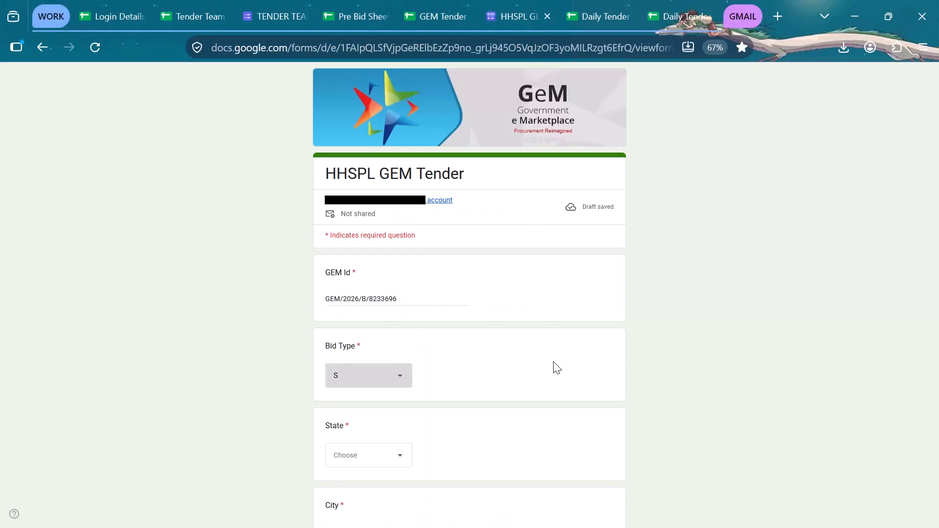
{"action": "key", "text": "Tab"}
{"action": "type", "text": "up"}
{"action": "key", "text": "Tab"}
{"action": "type", "text": "agra"}
{"action": "key", "text": "Tab"}
{"action": "key", "text": "n"}
{"action": "key", "text": "Tab"}
{"action": "key", "text": "n"}
Enter closing date 13/11/2026 and quantity 21 in the tender form, checking the bid details as needed, and submit it.
{"action": "key", "text": "alt+Tab"}
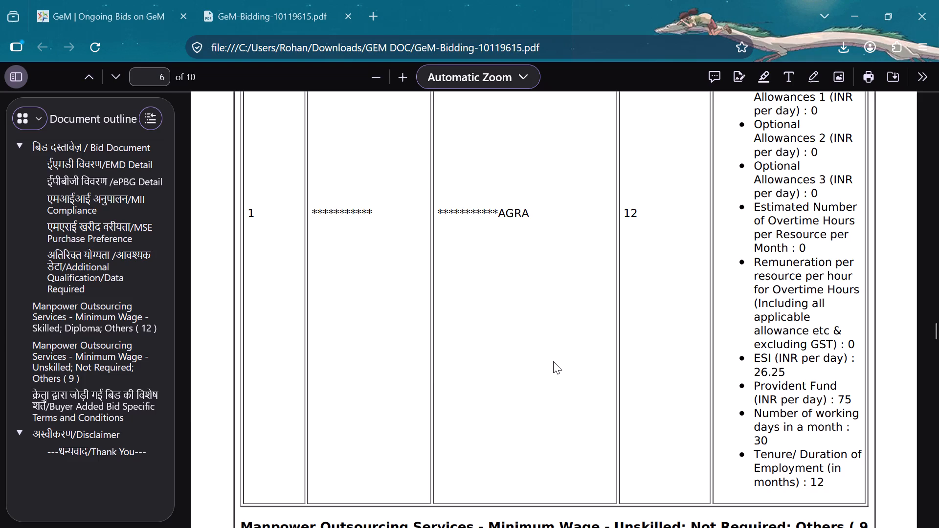
{"action": "left_click", "coordinate": [42, 0]}
{"action": "key", "text": "alt+Tab"}
{"action": "key", "text": "Tab"}
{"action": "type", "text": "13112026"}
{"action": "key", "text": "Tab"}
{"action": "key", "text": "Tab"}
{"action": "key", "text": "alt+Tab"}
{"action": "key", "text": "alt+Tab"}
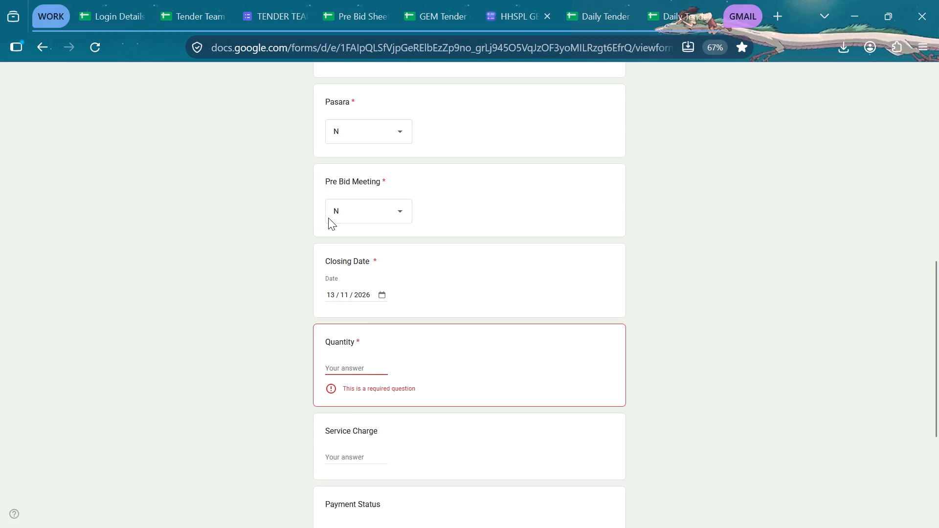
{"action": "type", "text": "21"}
{"action": "scroll", "coordinate": [328, 218], "scroll_direction": "down", "scroll_amount": 7}
{"action": "scroll", "coordinate": [332, 306], "scroll_direction": "down", "scroll_amount": 4}
{"action": "left_click", "coordinate": [345, 434]}
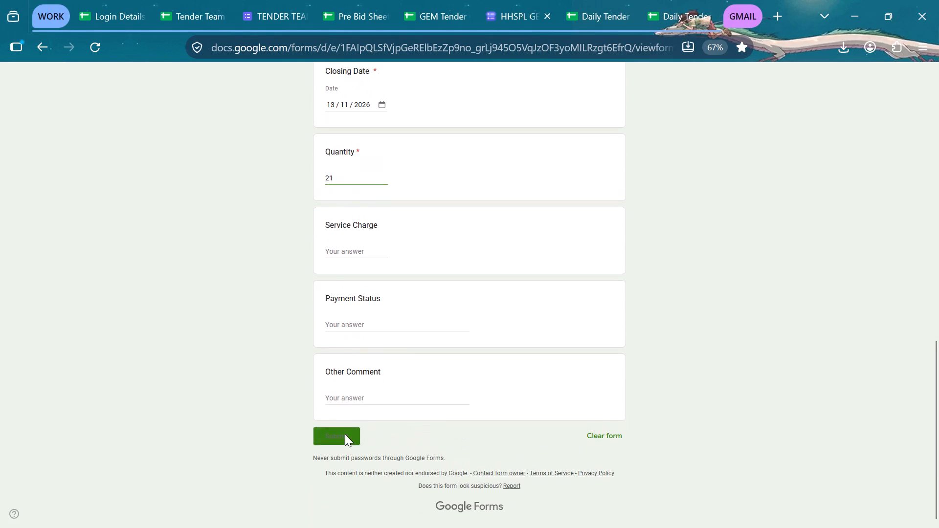
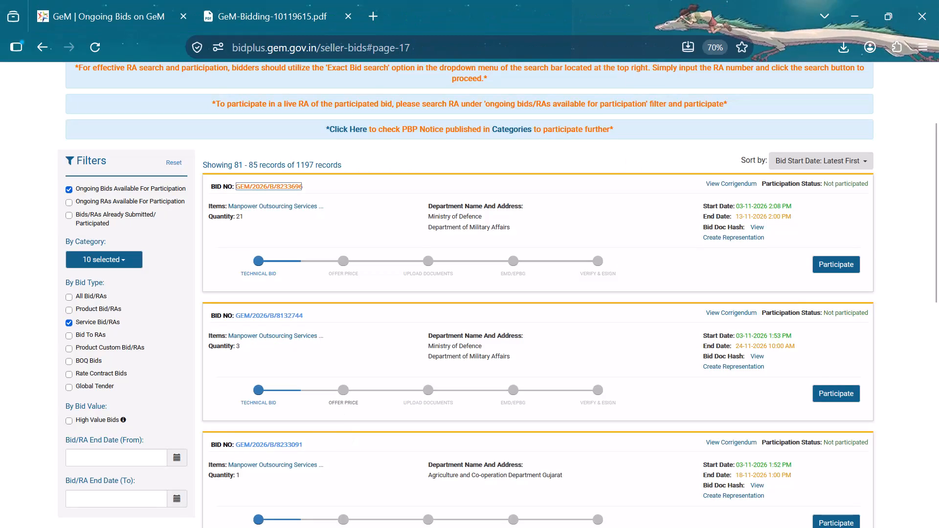
Open page 16 of the ongoing bids list and close the GeM-Bidding-10119615.pdf document.
{"action": "scroll", "coordinate": [344, 402], "scroll_direction": "down", "scroll_amount": 8}
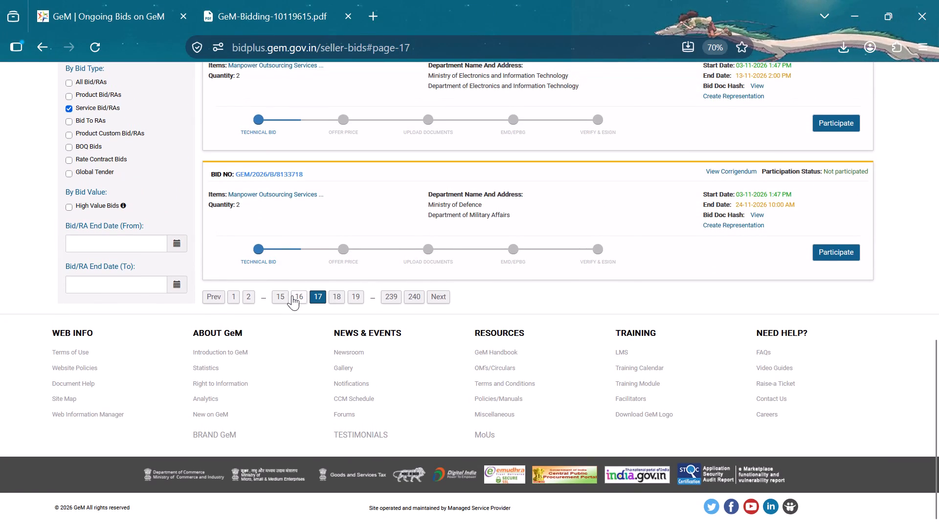
{"action": "left_click", "coordinate": [292, 295]}
{"action": "left_click", "coordinate": [350, 15]}
{"action": "scroll", "coordinate": [341, 263], "scroll_direction": "down", "scroll_amount": 1}
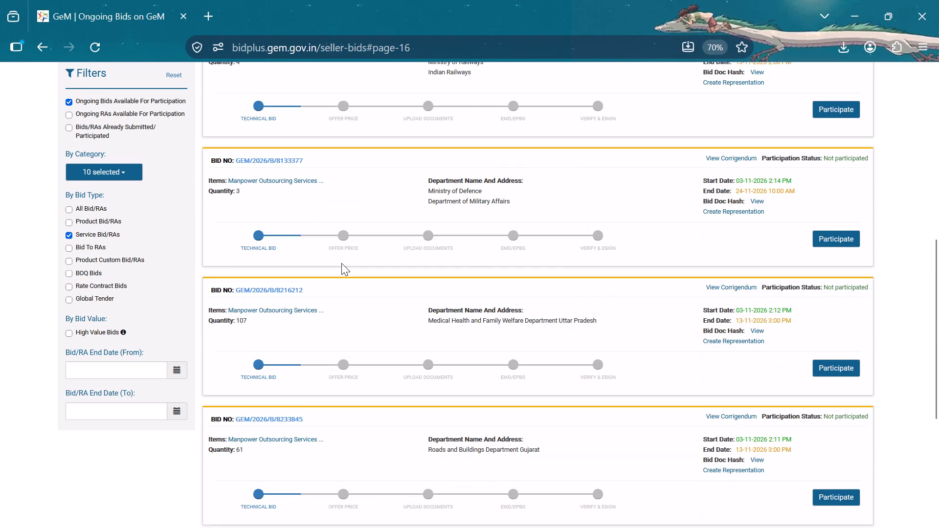
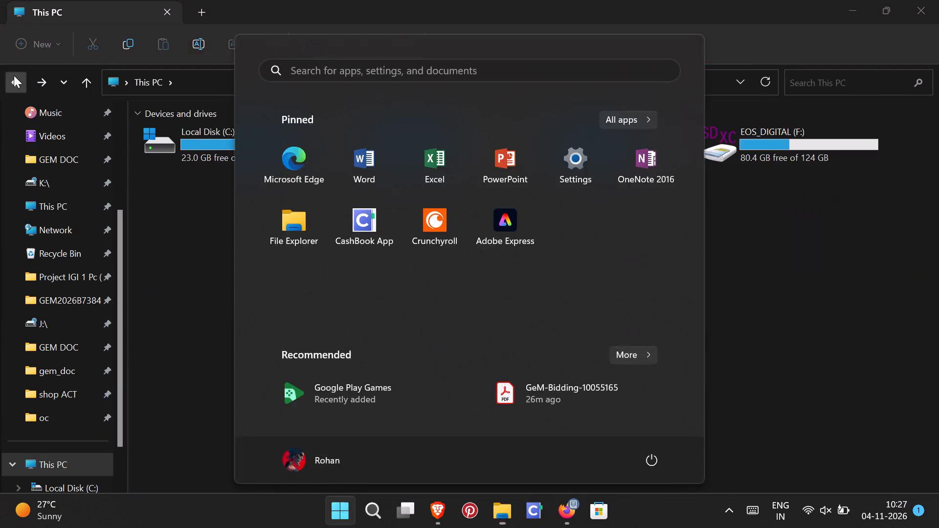
Start Google Drive and open the GEM DOC folder in My Drive on the mounted G: drive.
{"action": "type", "text": "dr"}
{"action": "left_click", "coordinate": [246, 175]}
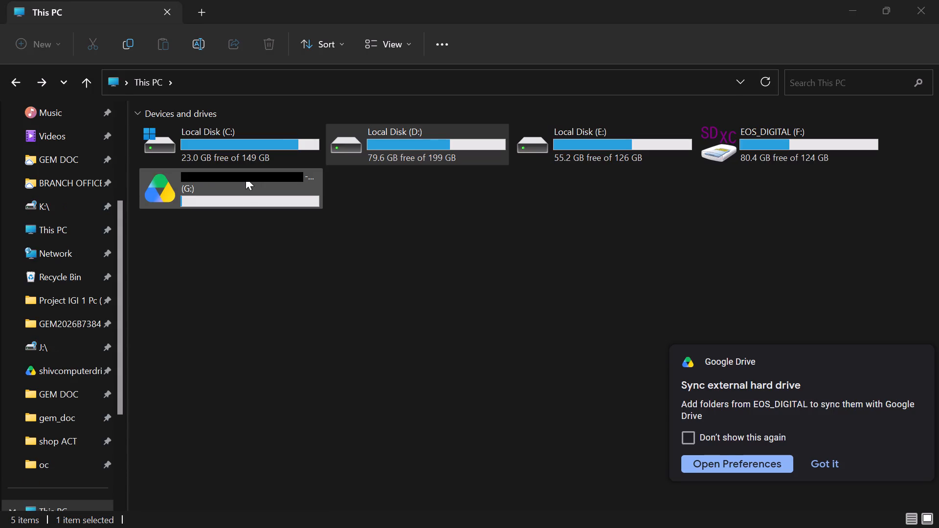
{"action": "left_click", "coordinate": [246, 176]}
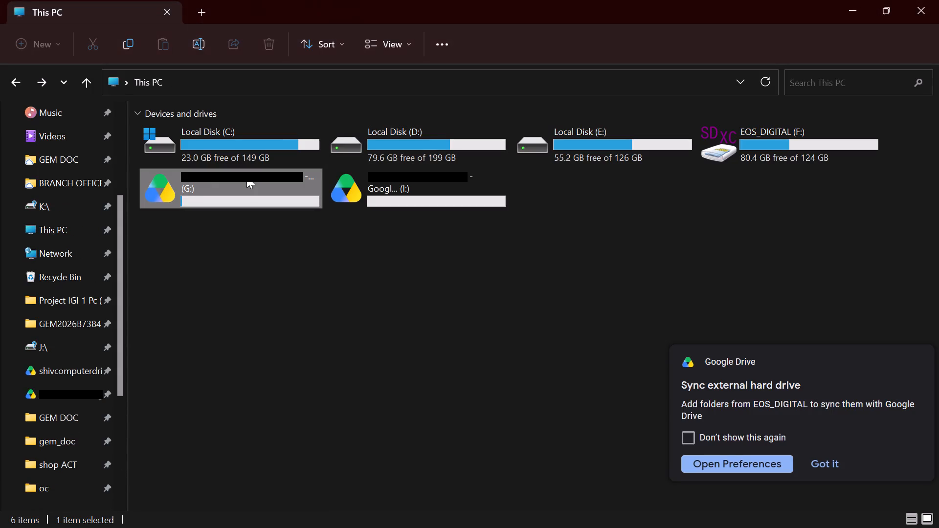
{"action": "key", "text": "Return"}
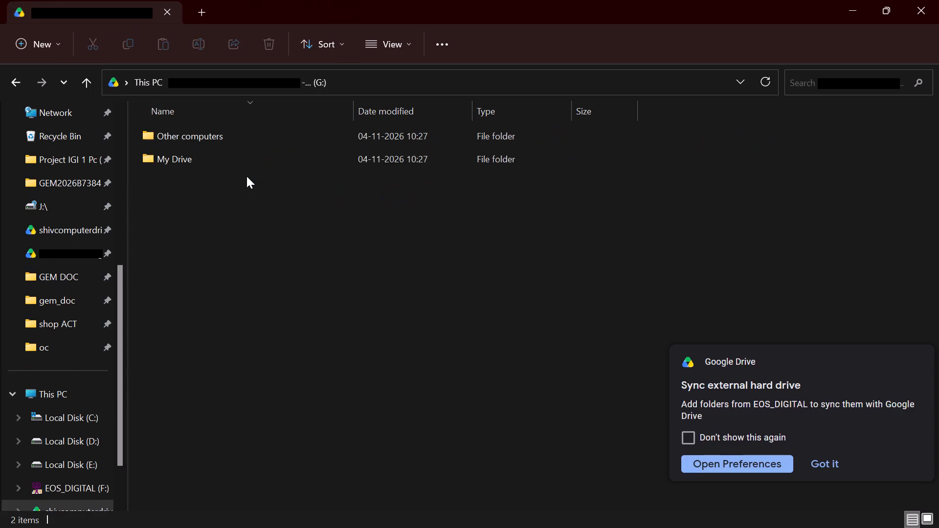
{"action": "key", "text": "Down"}
{"action": "key", "text": "Return"}
{"action": "key", "text": "Down"}
{"action": "key", "text": "Up"}
{"action": "key", "text": "Return"}
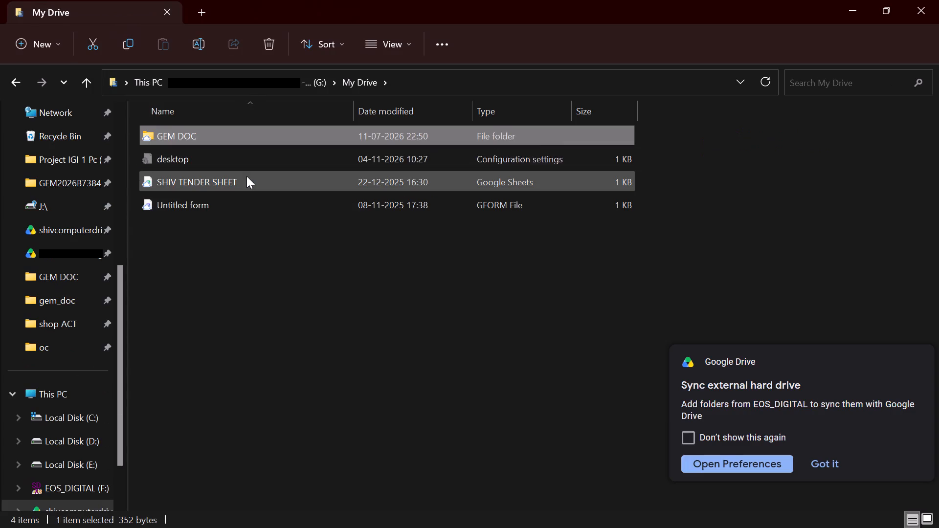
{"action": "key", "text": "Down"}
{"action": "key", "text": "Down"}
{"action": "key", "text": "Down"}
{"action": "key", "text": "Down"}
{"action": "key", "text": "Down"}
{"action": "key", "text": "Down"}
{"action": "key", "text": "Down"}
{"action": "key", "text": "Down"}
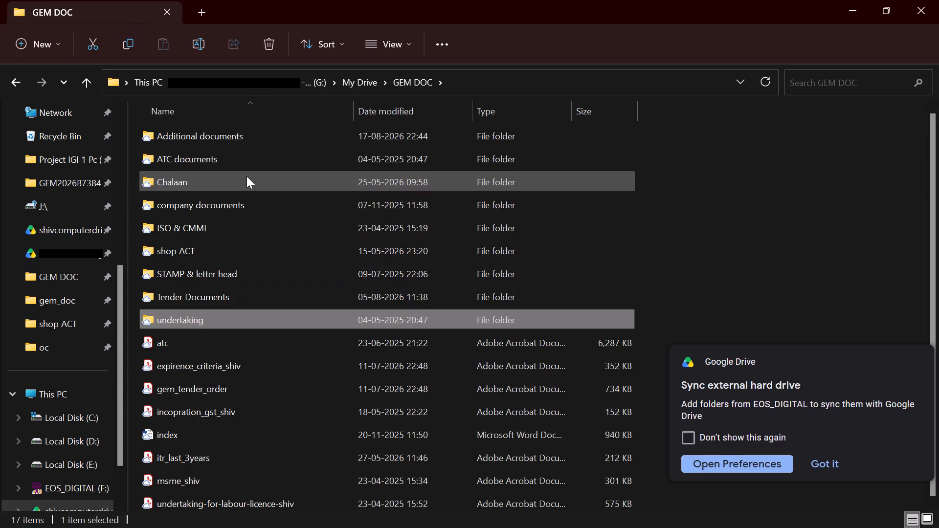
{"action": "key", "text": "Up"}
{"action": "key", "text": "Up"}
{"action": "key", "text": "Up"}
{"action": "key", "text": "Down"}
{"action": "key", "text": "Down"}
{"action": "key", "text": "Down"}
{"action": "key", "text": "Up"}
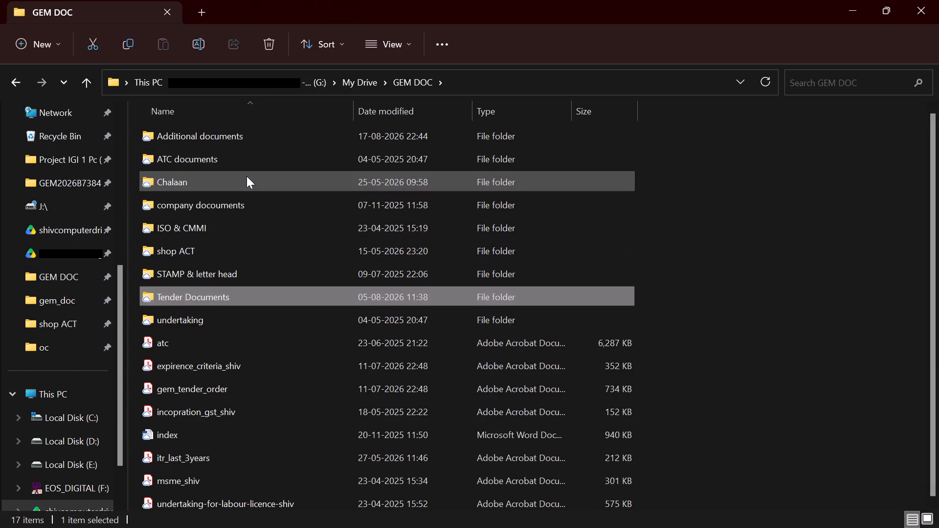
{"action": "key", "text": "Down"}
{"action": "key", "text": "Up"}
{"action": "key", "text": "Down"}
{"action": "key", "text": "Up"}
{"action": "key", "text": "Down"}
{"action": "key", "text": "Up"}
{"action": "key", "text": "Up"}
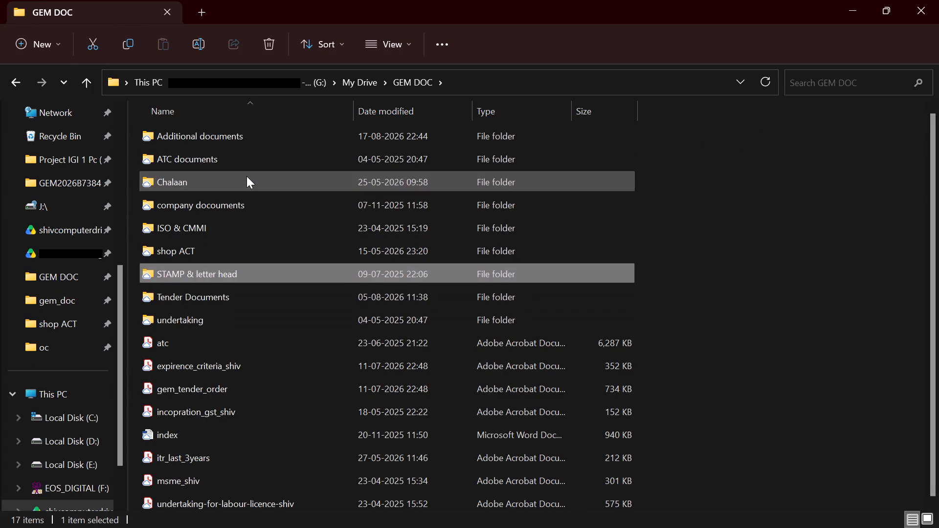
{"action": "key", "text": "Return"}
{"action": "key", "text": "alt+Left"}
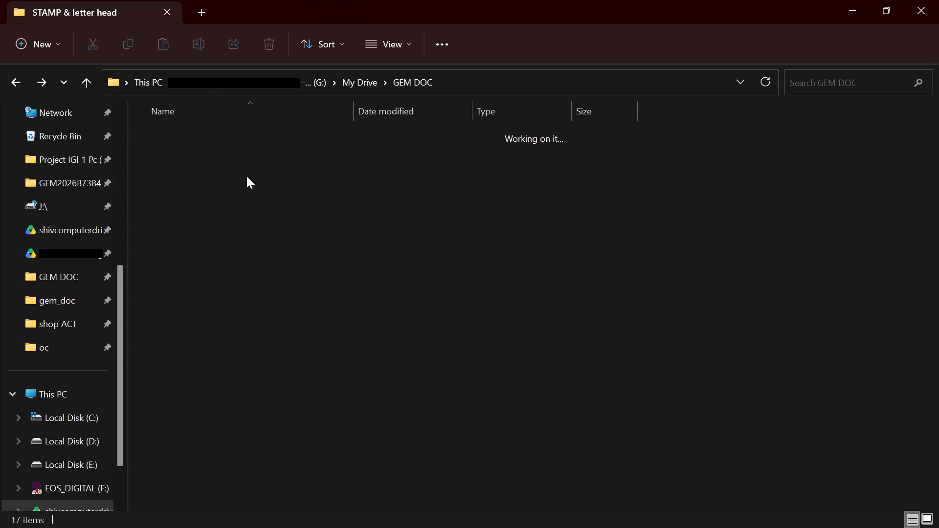
Go into the Shiv_001 folder inside Tender Documents and select the Shremadhopur_payrol workbook.
{"action": "key", "text": "Down"}
{"action": "key", "text": "Return"}
{"action": "key", "text": "Down"}
{"action": "key", "text": "Up"}
{"action": "key", "text": "Return"}
{"action": "key", "text": "Down"}
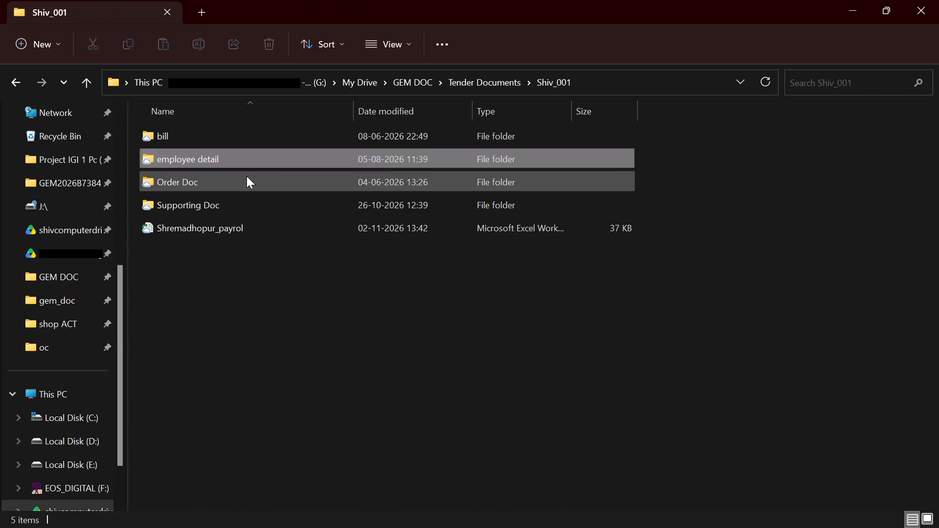
{"action": "key", "text": "Down"}
{"action": "key", "text": "Down"}
{"action": "key", "text": "Down"}
{"action": "left_click", "coordinate": [236, 222]}
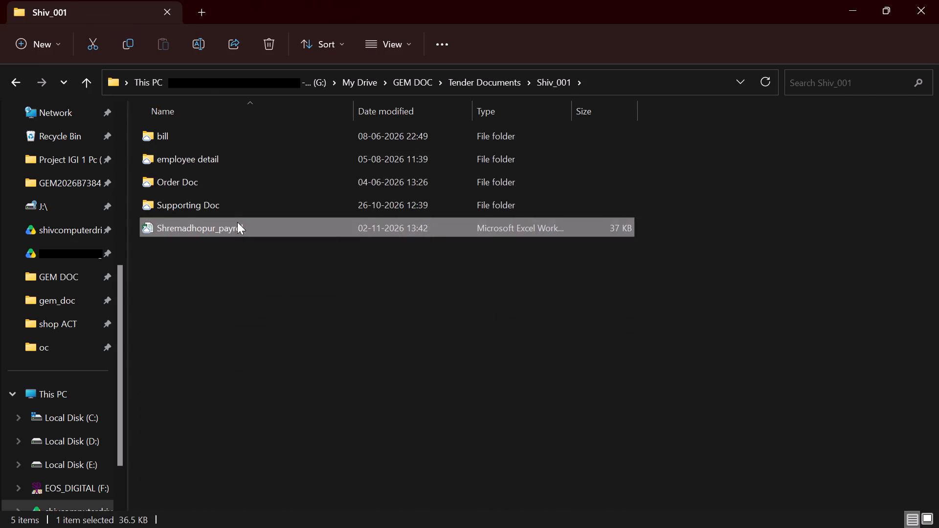
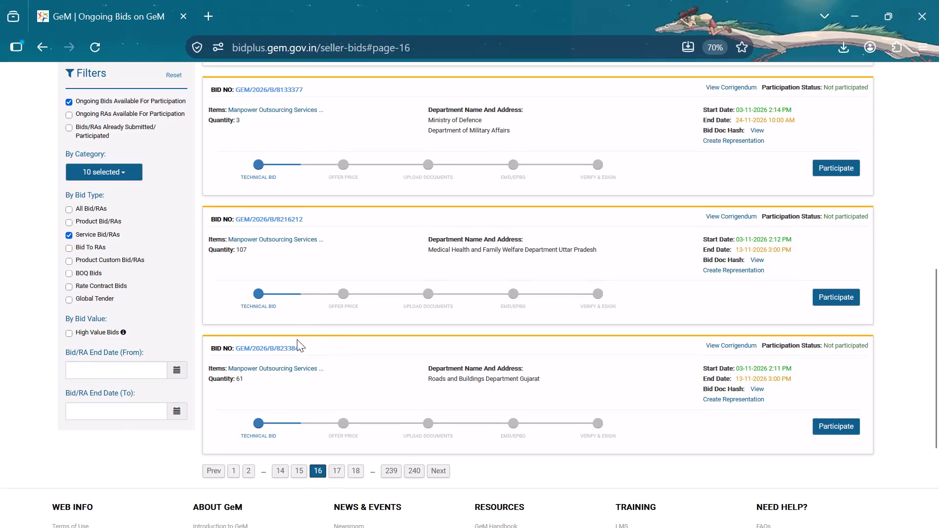
Open the Roads and Buildings Department Gujarat bid document and copy its bid number GEM/2026/B/8233845.
{"action": "left_click", "coordinate": [291, 346]}
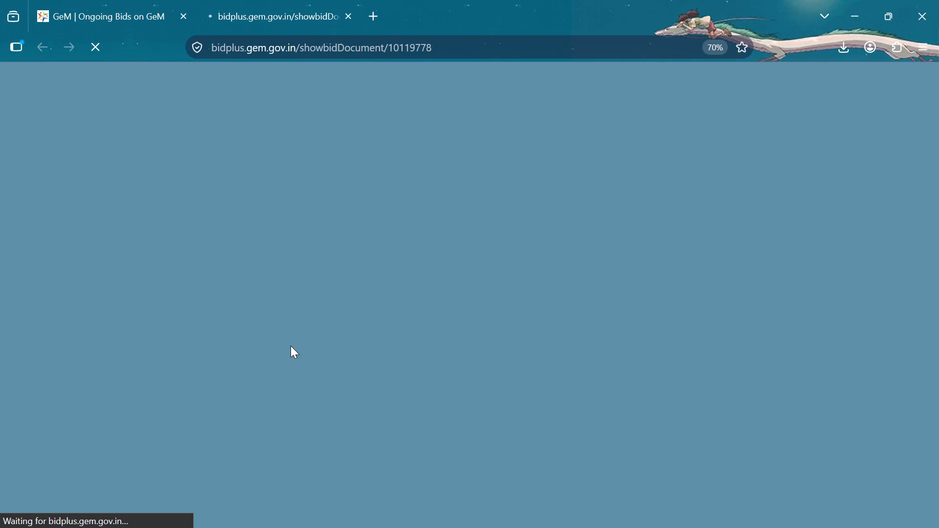
{"action": "left_click", "coordinate": [347, 280]}
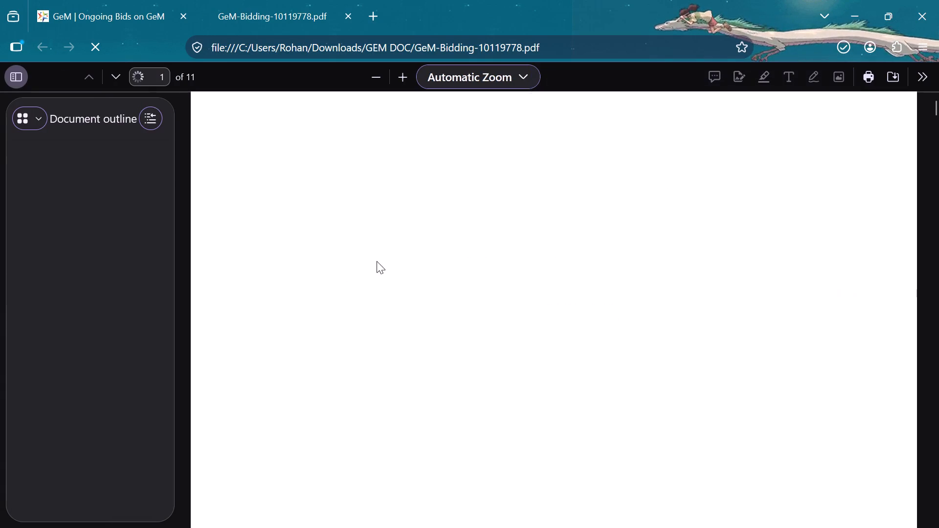
{"action": "double_click", "coordinate": [747, 182]}
{"action": "key", "text": "ctrl+shift+Right"}
{"action": "key", "text": "ctrl+shift+Right"}
{"action": "key", "text": "ctrl+shift+Right"}
{"action": "key", "text": "ctrl+c"}
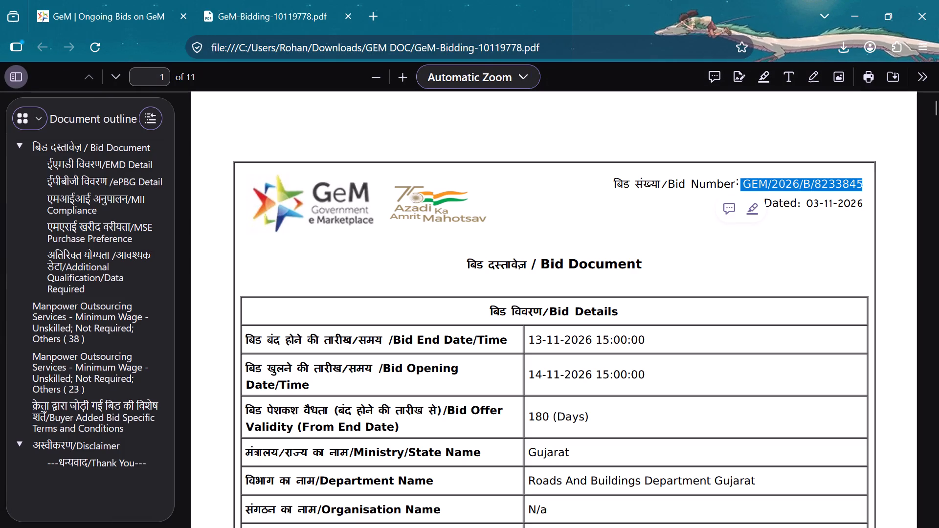
Search Google for zoro in a new tab, view the image results and close that tab.
{"action": "left_click", "coordinate": [384, 22]}
{"action": "type", "text": "zoro"}
{"action": "key", "text": "Return"}
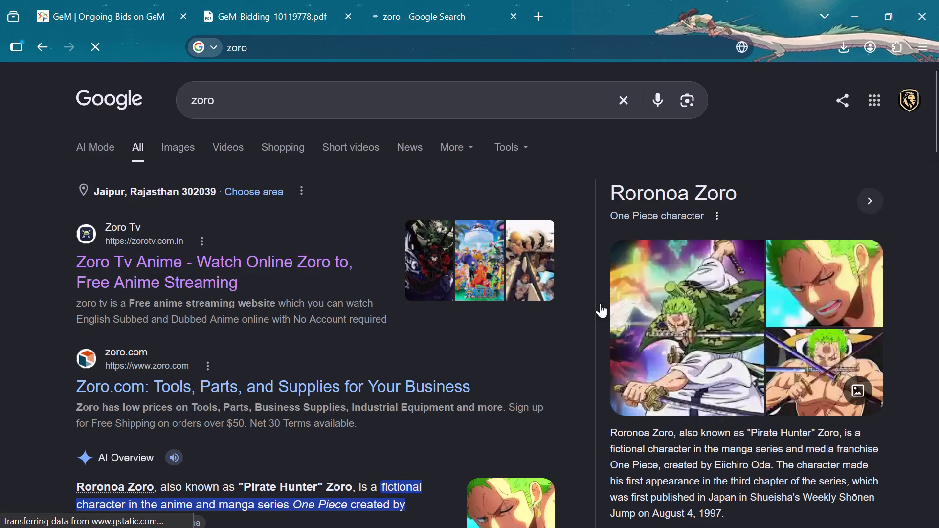
{"action": "left_click", "coordinate": [194, 142]}
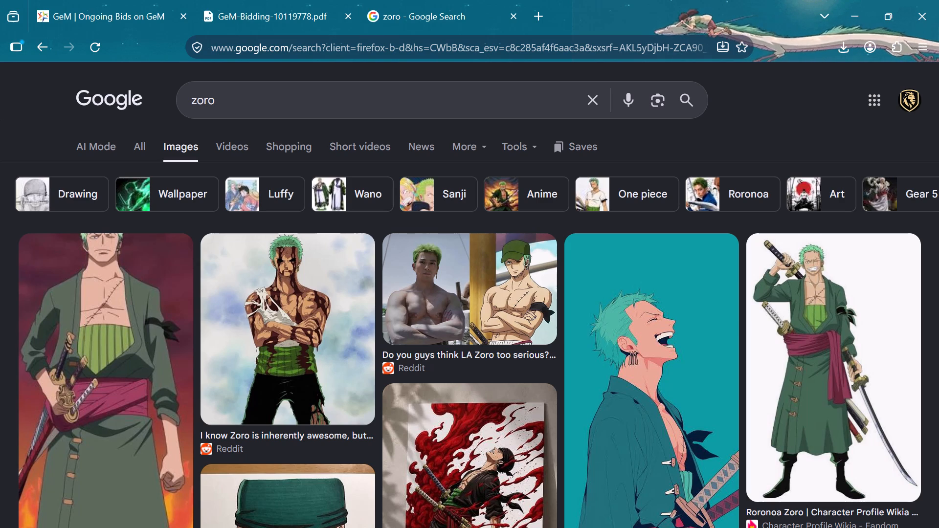
{"action": "left_click", "coordinate": [515, 12]}
Copy the selected bid number GEM/2026/B/8233845 from the bid document again.
{"action": "key", "text": "ctrl+c"}
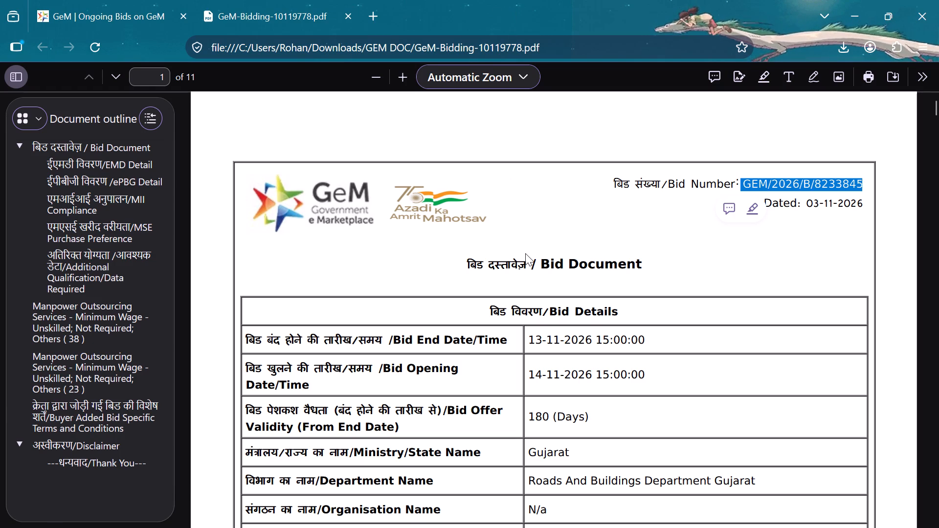
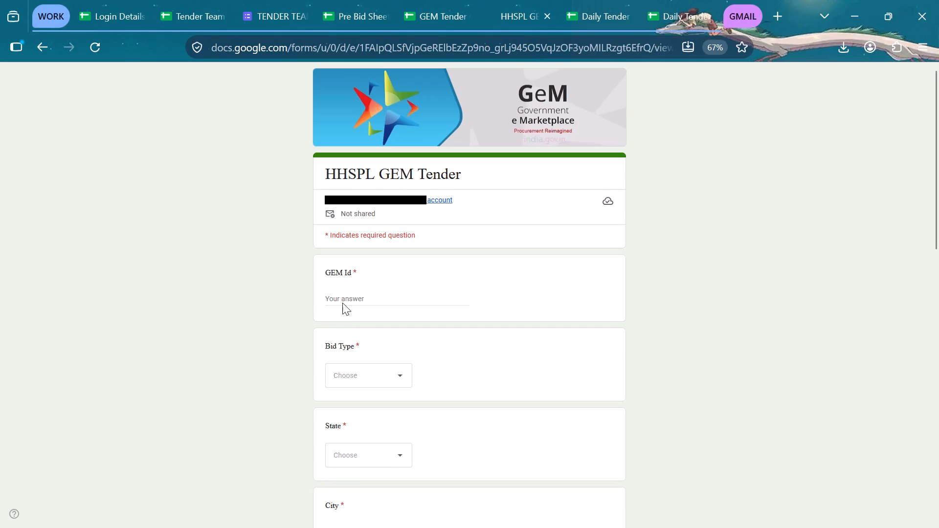
Enter the copied bid number GEM/2026/B/8233845 as the GEM Id in the HHSPL GEM Tender form and set Bid Type to M.
{"action": "left_click", "coordinate": [343, 301], "text": "ctrl"}
{"action": "key", "text": "ctrl+v"}
{"action": "key", "text": "Tab"}
{"action": "key", "text": "alt+Tab"}
{"action": "scroll", "coordinate": [343, 301], "scroll_direction": "down", "scroll_amount": 14}
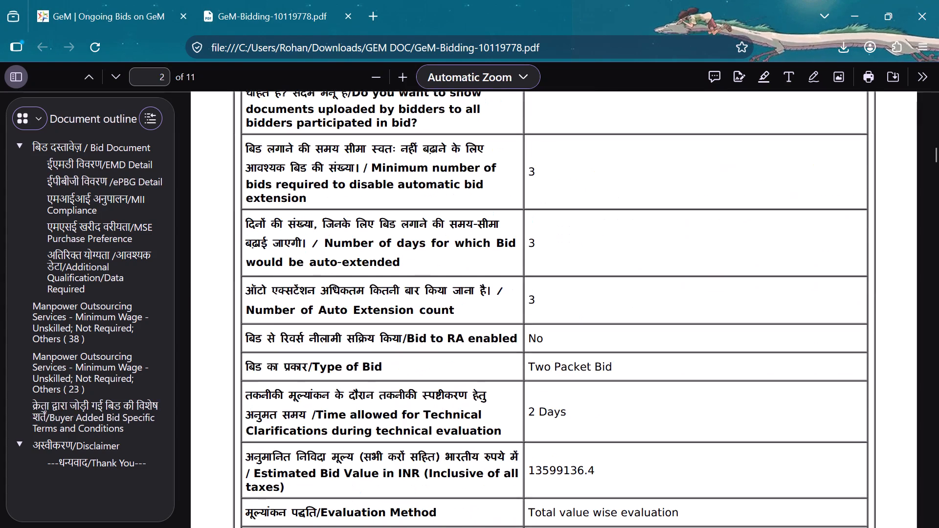
{"action": "key", "text": "alt+Tab"}
{"action": "key", "text": "m"}
{"action": "key", "text": "Tab"}
Check the bid document for the location and set the form's State to GJ.
{"action": "key", "text": "alt+Tab"}
{"action": "scroll", "coordinate": [343, 301], "scroll_direction": "down", "scroll_amount": 19}
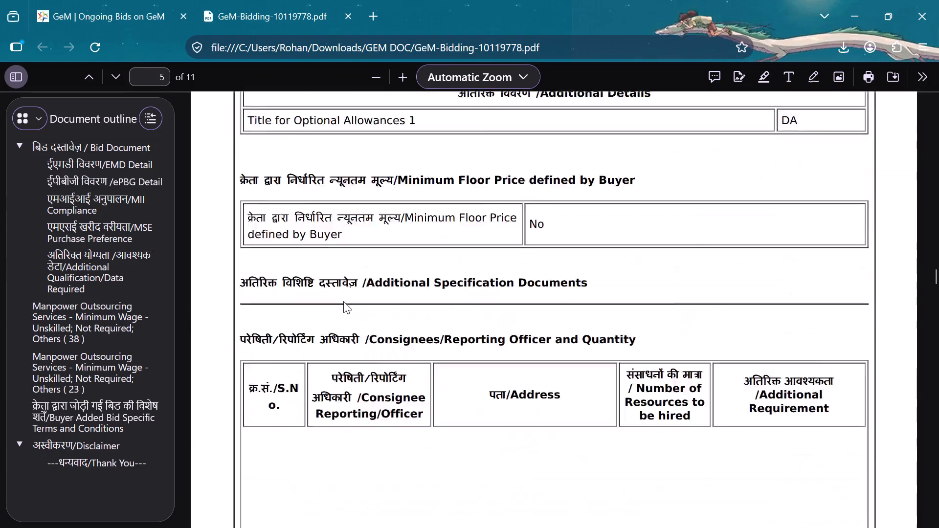
{"action": "scroll", "coordinate": [343, 301], "scroll_direction": "down", "scroll_amount": 12}
{"action": "key", "text": "alt+Tab"}
{"action": "type", "text": "gj"}
{"action": "key", "text": "Tab"}
Find the consignee's address in the bid document and search Google for its pin code 396445.
{"action": "key", "text": "alt+Tab"}
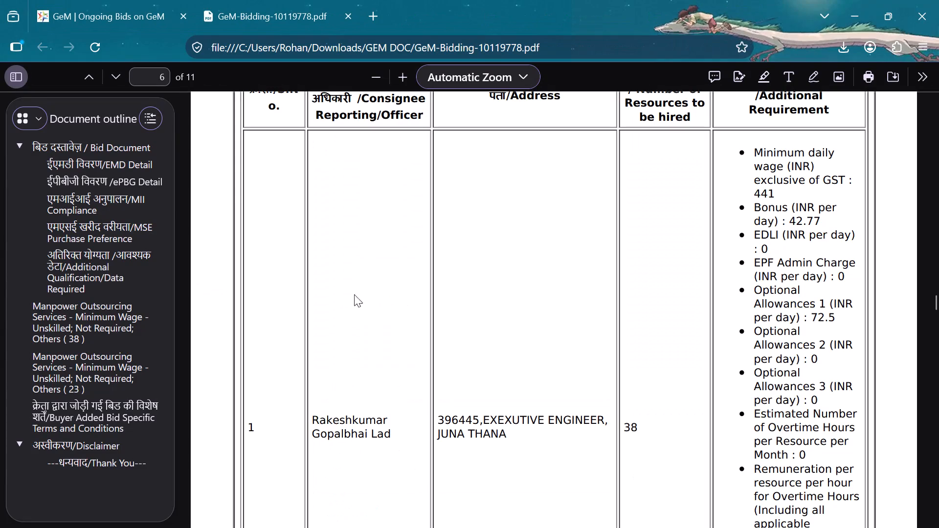
{"action": "scroll", "coordinate": [467, 410], "scroll_direction": "down", "scroll_amount": 2}
{"action": "scroll", "coordinate": [467, 410], "scroll_direction": "up", "scroll_amount": 5}
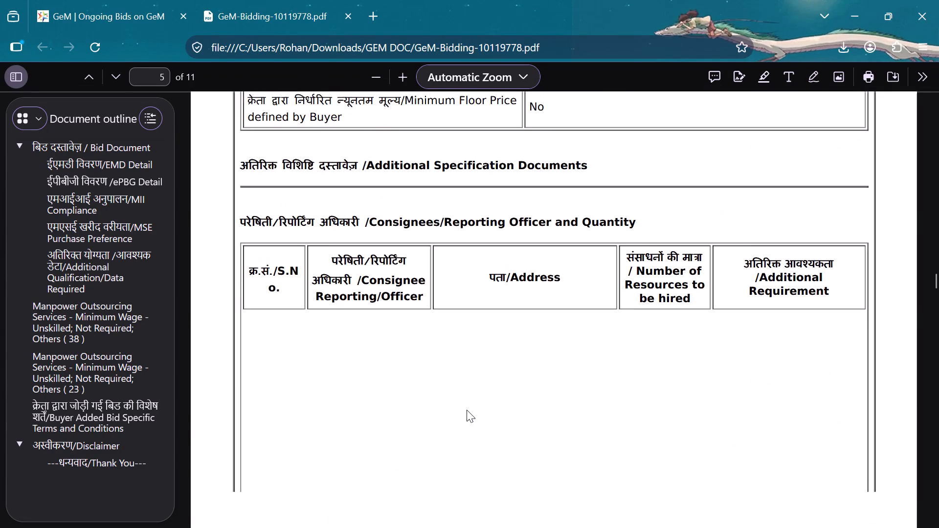
{"action": "scroll", "coordinate": [467, 410], "scroll_direction": "down", "scroll_amount": 6}
{"action": "scroll", "coordinate": [467, 410], "scroll_direction": "up", "scroll_amount": 1}
{"action": "scroll", "coordinate": [448, 198], "scroll_direction": "up", "scroll_amount": 2}
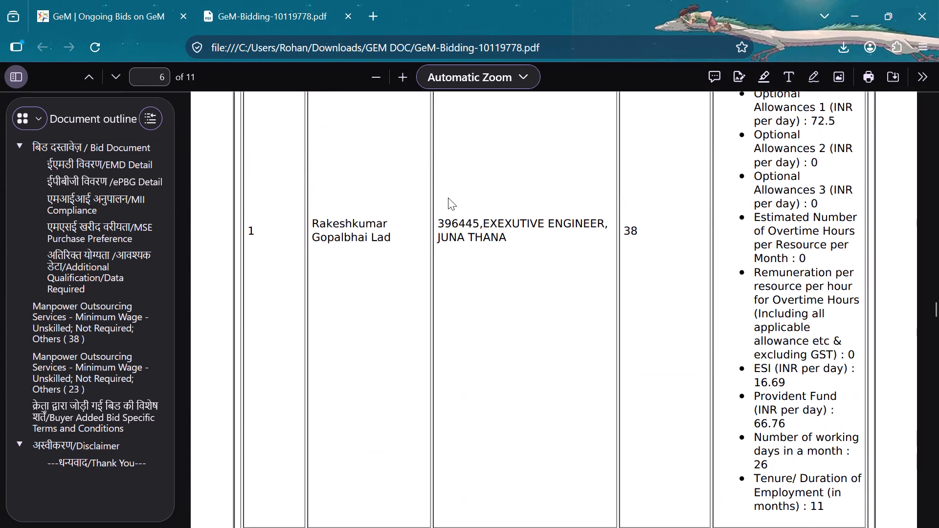
{"action": "double_click", "coordinate": [447, 239]}
{"action": "right_click", "coordinate": [447, 239]}
{"action": "left_click", "coordinate": [519, 392]}
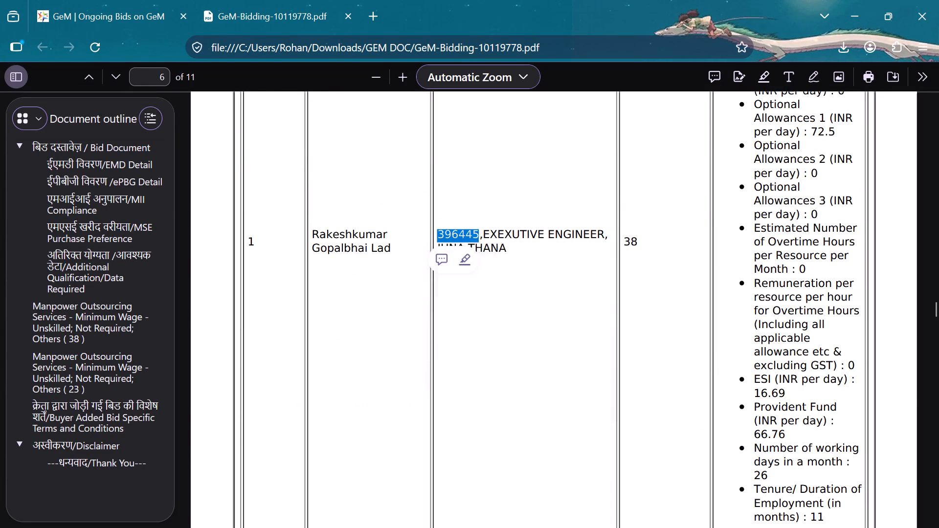
Copy the district name NAVSARI from the search results into the form's City field.
{"action": "left_click", "coordinate": [157, 257]}
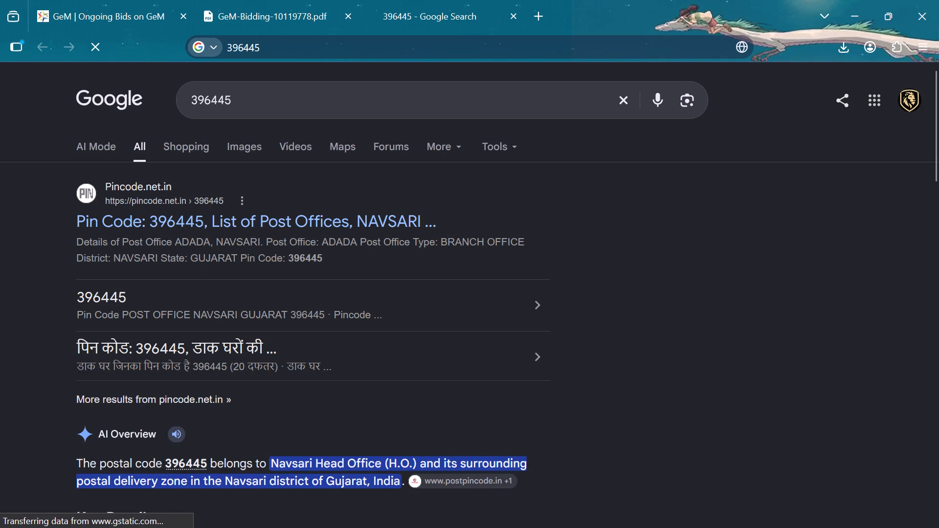
{"action": "double_click", "coordinate": [155, 257]}
{"action": "key", "text": "ctrl+c"}
{"action": "key", "text": "alt+Tab"}
{"action": "key", "text": "ctrl+v"}
{"action": "key", "text": "Tab"}
Set both Pasara and Pre Bid Meeting to N in the form.
{"action": "key", "text": "n"}
{"action": "key", "text": "Tab"}
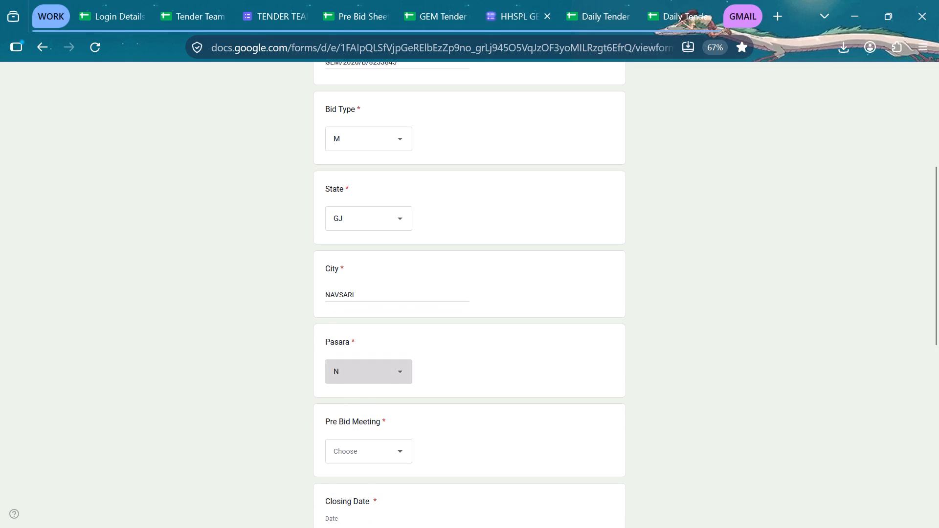
{"action": "key", "text": "n"}
Look up the Roads and Buildings Department Gujarat bid's end date in the GeM list and enter 13/11/2026 as Closing Date.
{"action": "key", "text": "alt+Tab"}
{"action": "left_click", "coordinate": [59, 0]}
{"action": "key", "text": "alt+Tab"}
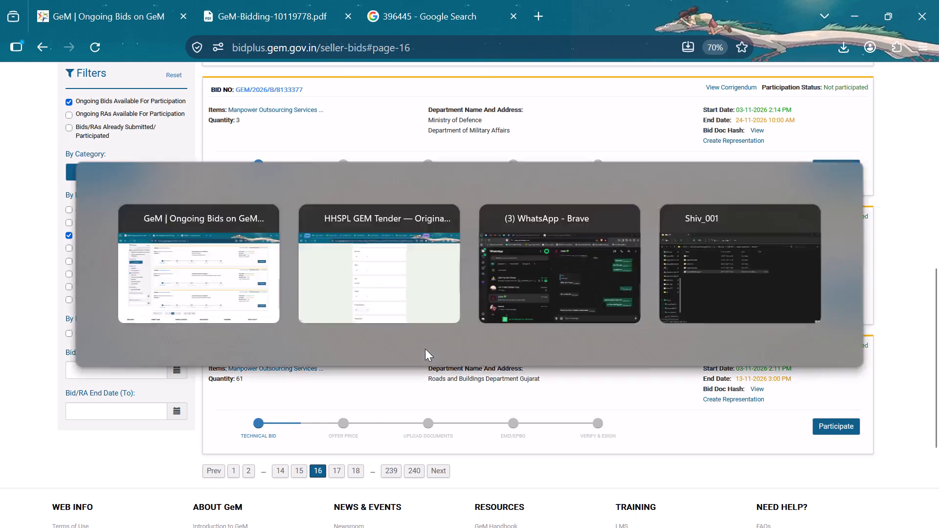
{"action": "key", "text": "Tab"}
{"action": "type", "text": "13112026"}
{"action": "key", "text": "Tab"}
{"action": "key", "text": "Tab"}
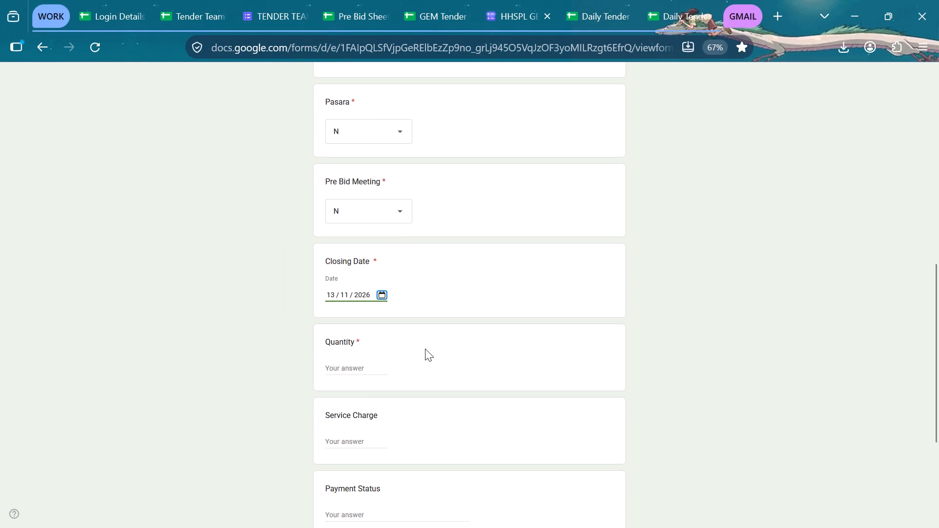
Recheck the bid in the GeM list, enter 61 as the form's Quantity and submit the response.
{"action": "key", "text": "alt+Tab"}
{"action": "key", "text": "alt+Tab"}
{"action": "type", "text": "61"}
{"action": "scroll", "coordinate": [425, 349], "scroll_direction": "down", "scroll_amount": 1}
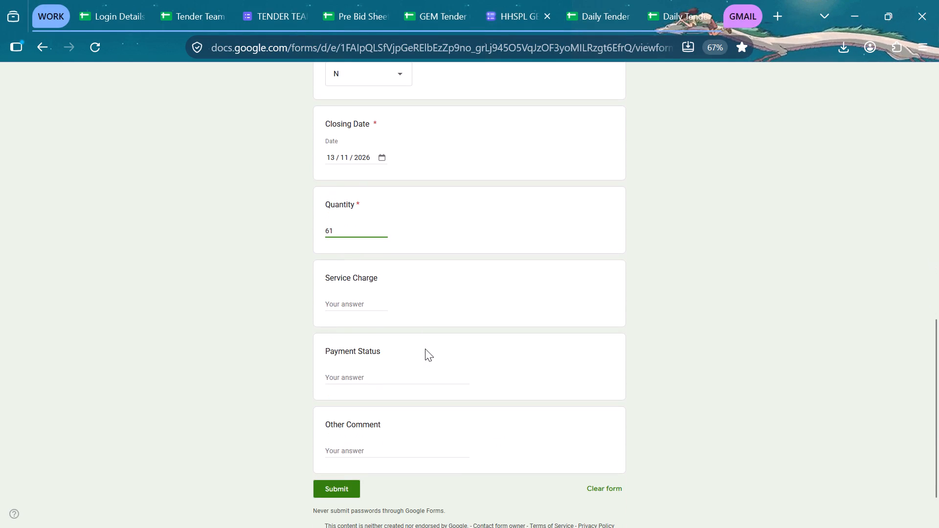
{"action": "left_click", "coordinate": [344, 493]}
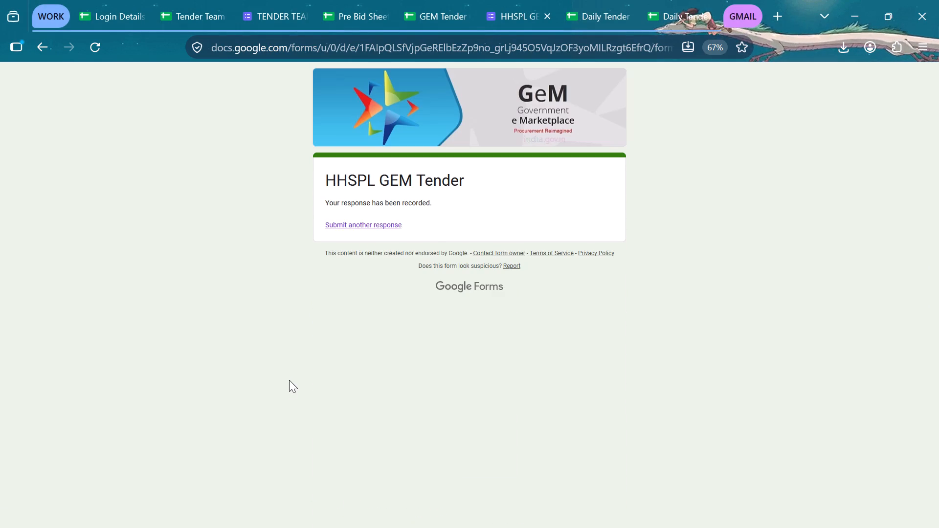
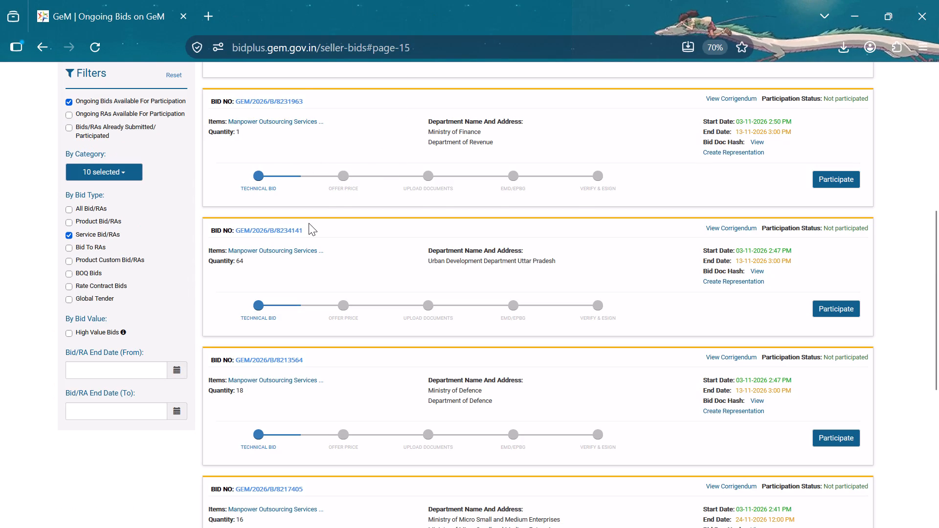
Open the bid document for GEM/2026/B/8217405 from the GeM ongoing bids list.
{"action": "scroll", "coordinate": [309, 223], "scroll_direction": "down", "scroll_amount": 2}
{"action": "left_click", "coordinate": [295, 231]}
{"action": "left_click", "coordinate": [296, 238]}
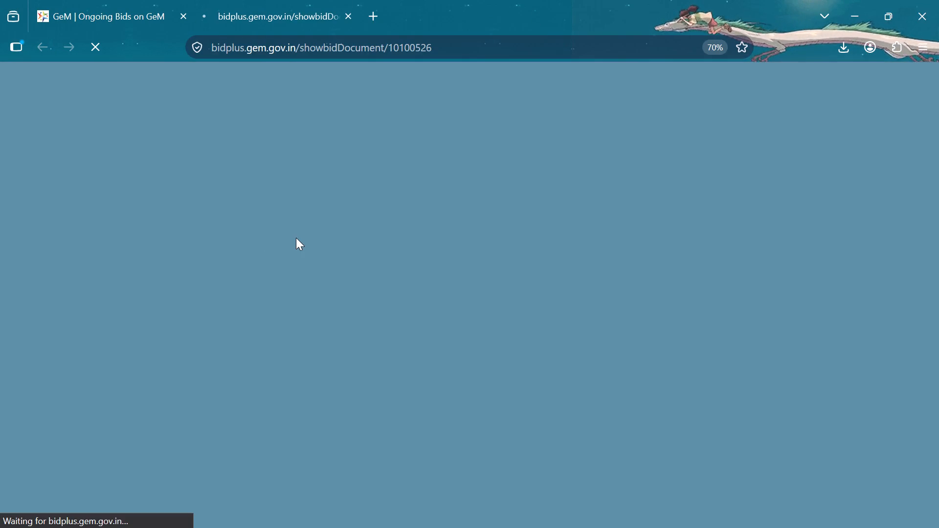
{"action": "left_click", "coordinate": [414, 328]}
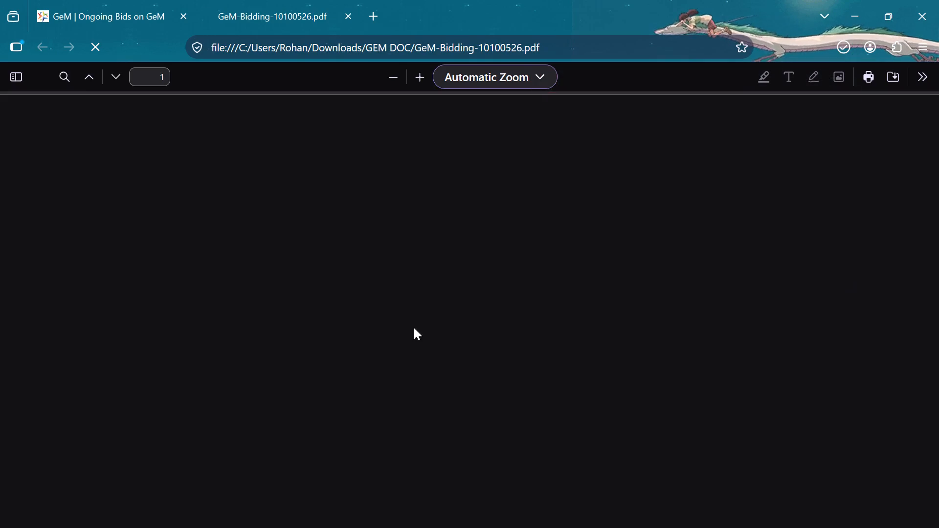
Copy bid number GEM/2026/B/8217405 from the bid document into the form's GEM Id field and set Bid Type to M.
{"action": "double_click", "coordinate": [752, 185]}
{"action": "key", "text": "ctrl+shift+Right"}
{"action": "key", "text": "ctrl+shift+Right"}
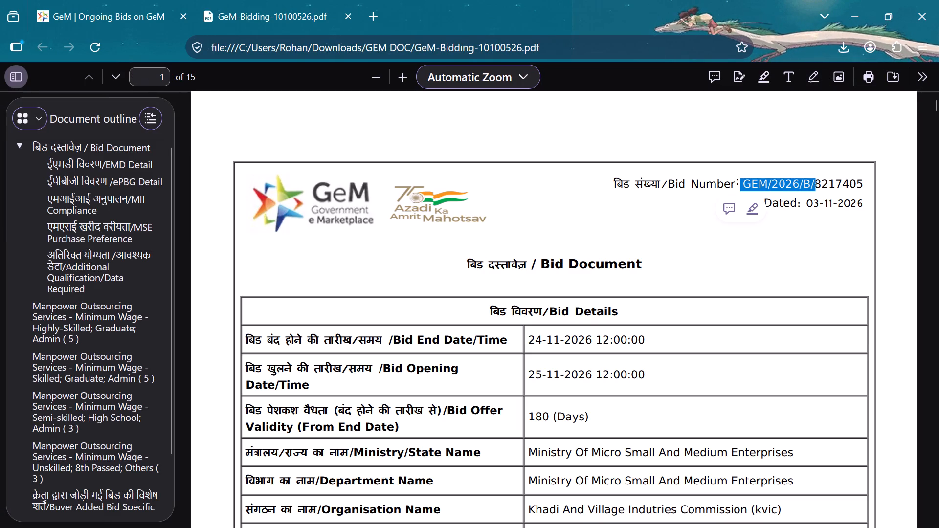
{"action": "key", "text": "ctrl+shift+Right"}
{"action": "key", "text": "ctrl+c"}
{"action": "scroll", "coordinate": [545, 335], "scroll_direction": "down", "scroll_amount": 9}
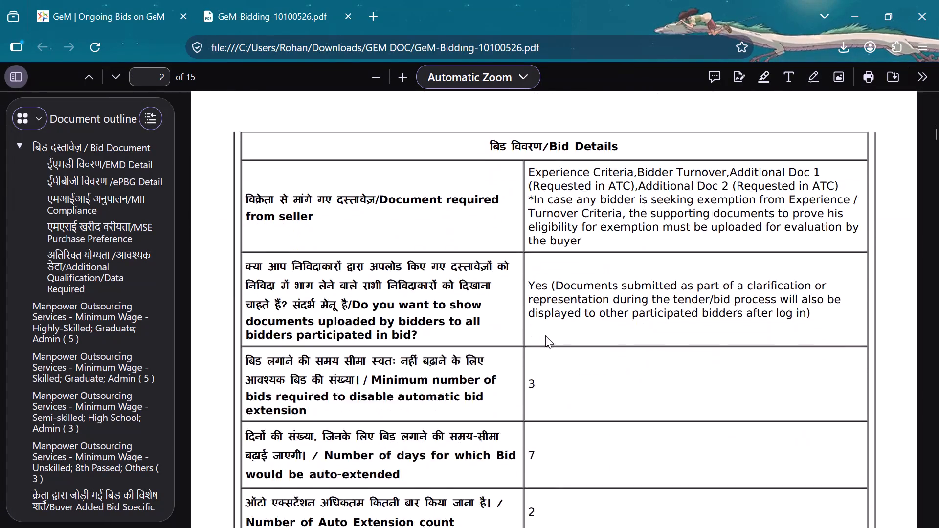
{"action": "scroll", "coordinate": [545, 335], "scroll_direction": "down", "scroll_amount": 3}
{"action": "key", "text": "alt+Tab"}
{"action": "left_click", "coordinate": [409, 296]}
{"action": "key", "text": "ctrl+v"}
{"action": "key", "text": "Tab"}
{"action": "key", "text": "m"}
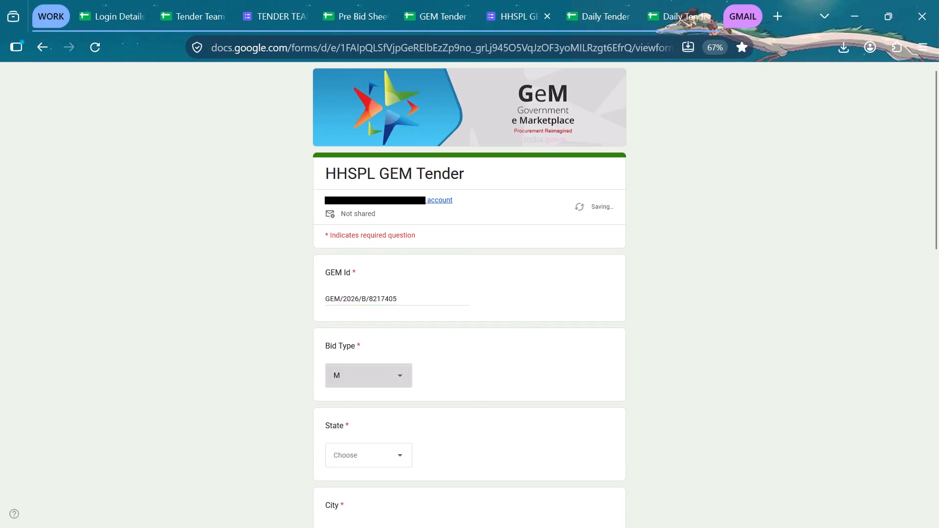
Go back to the bid document and look through it for the details the form's remaining fields need.
{"action": "key", "text": "alt+Tab"}
{"action": "scroll", "coordinate": [409, 296], "scroll_direction": "down", "scroll_amount": 18}
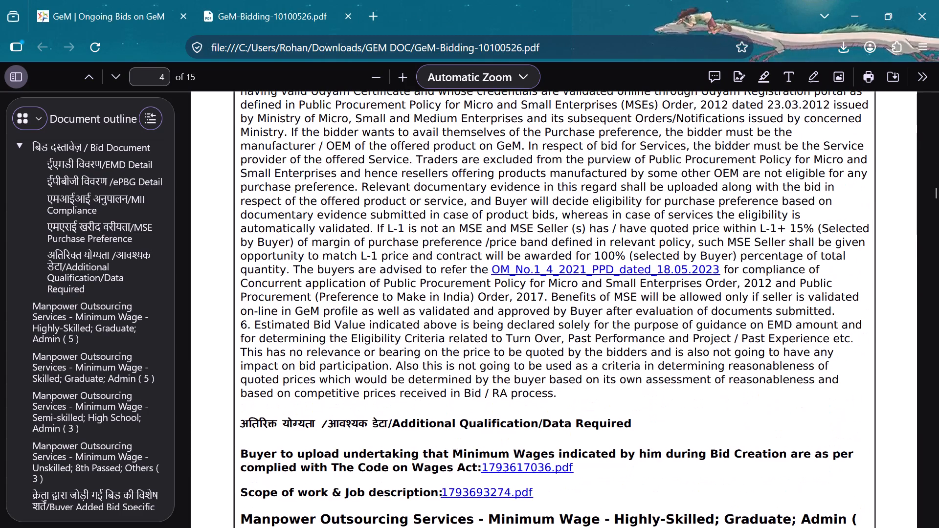
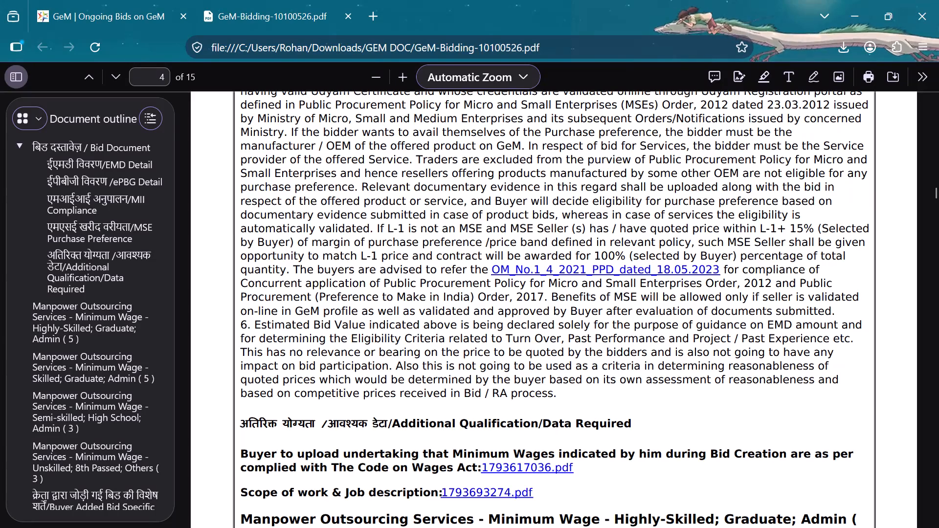
Finish looking through the bid document for GEM/2026/B/8217405, down to the consignee locations, and close it.
{"action": "scroll", "coordinate": [391, 321], "scroll_direction": "down", "scroll_amount": 8}
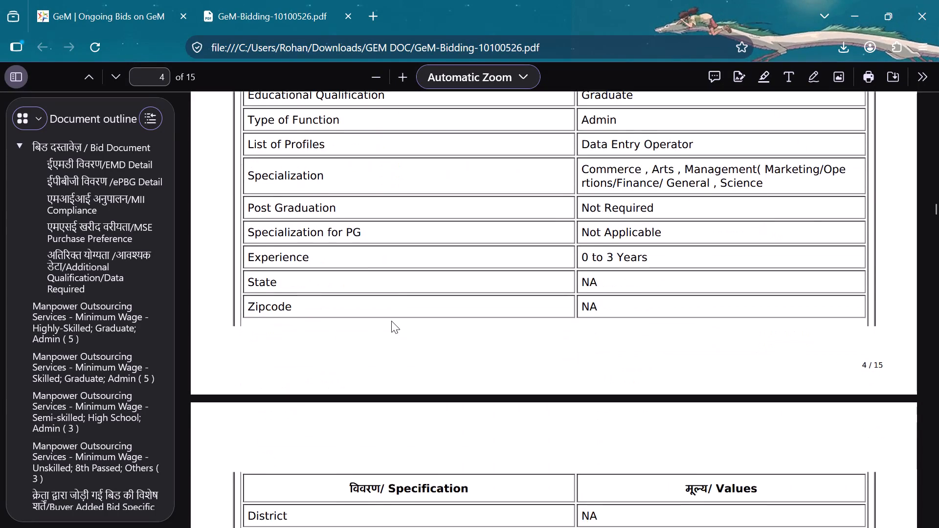
{"action": "scroll", "coordinate": [391, 321], "scroll_direction": "down", "scroll_amount": 11}
{"action": "key", "text": "alt+Tab"}
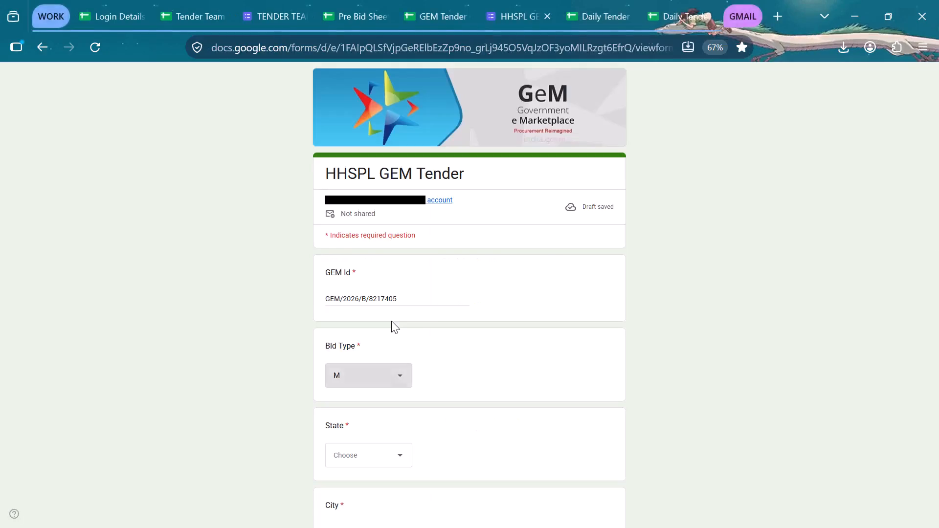
{"action": "key", "text": "alt+Tab"}
{"action": "left_click", "coordinate": [123, 0]}
{"action": "left_click", "coordinate": [257, 0]}
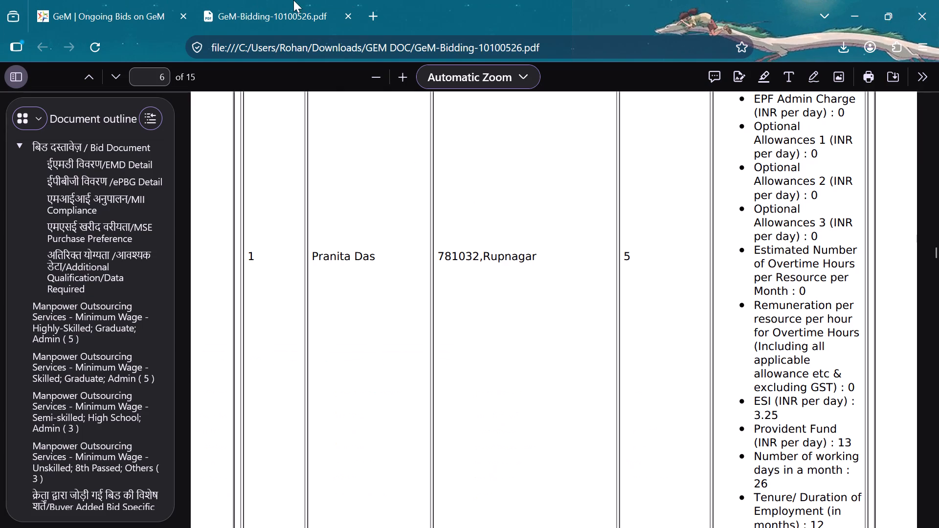
{"action": "left_click", "coordinate": [346, 16]}
Open the bid document for GEM/2026/B/8213564 from the GeM ongoing bids list.
{"action": "scroll", "coordinate": [352, 242], "scroll_direction": "up", "scroll_amount": 1}
{"action": "left_click", "coordinate": [293, 241]}
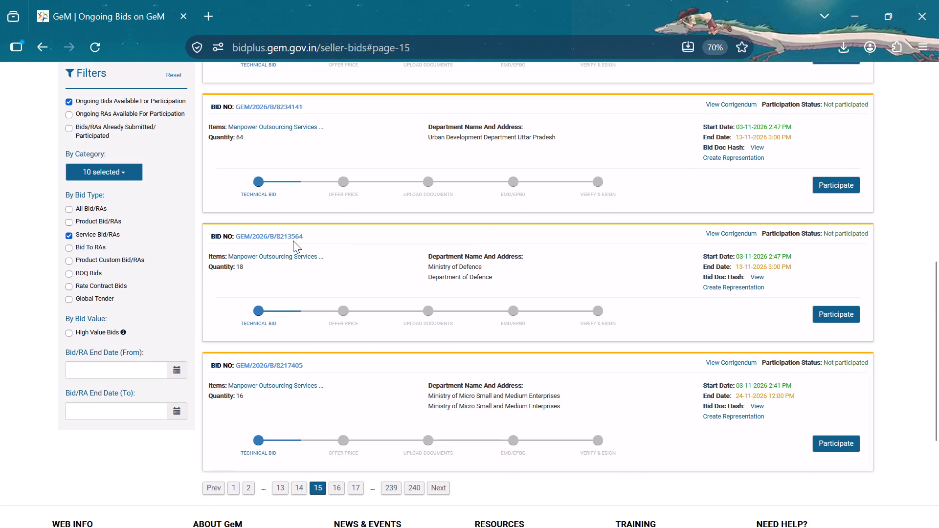
{"action": "left_click", "coordinate": [293, 236]}
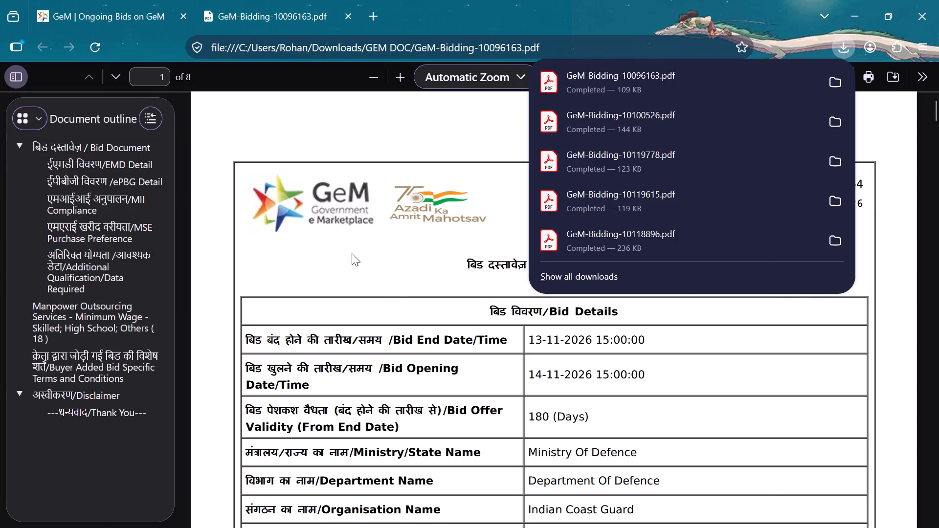
{"action": "left_click", "coordinate": [391, 285]}
Copy bid number GEM/2026/B/8213564 from the bid document into the HHSPL GEM Tender form's GEM Id field, replacing its content.
{"action": "double_click", "coordinate": [750, 173]}
{"action": "double_click", "coordinate": [751, 179]}
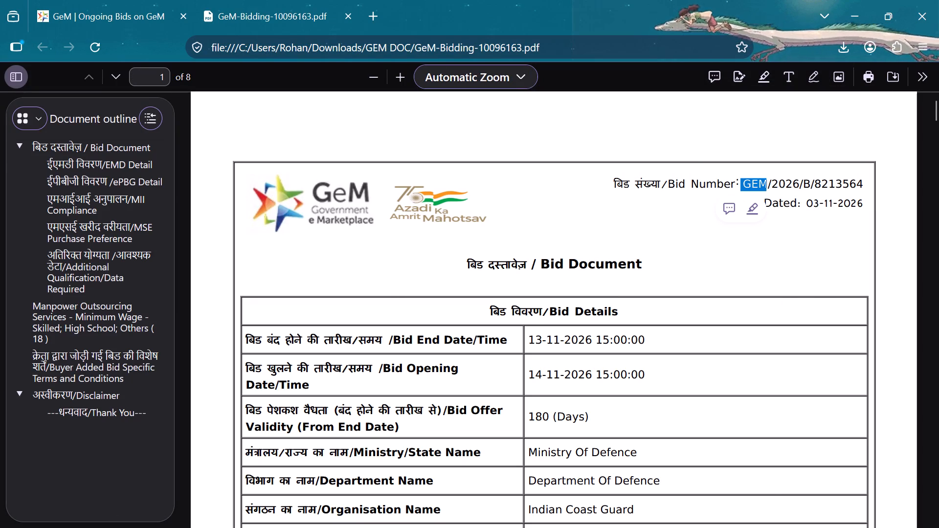
{"action": "key", "text": "ctrl+shift+Right"}
{"action": "key", "text": "ctrl+shift+Right"}
{"action": "key", "text": "ctrl+shift+Right"}
{"action": "key", "text": "ctrl+c"}
{"action": "key", "text": "ctrl+c"}
{"action": "scroll", "coordinate": [600, 279], "scroll_direction": "down", "scroll_amount": 4}
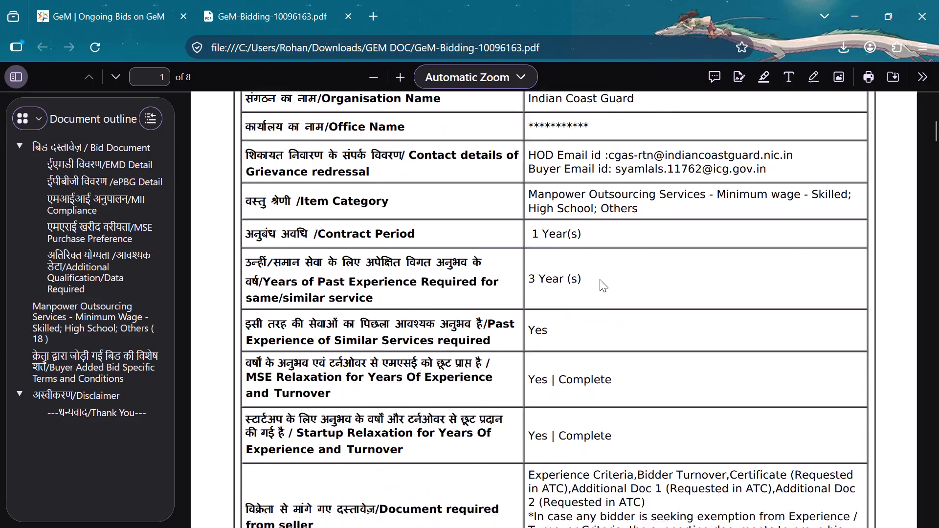
{"action": "scroll", "coordinate": [600, 279], "scroll_direction": "down", "scroll_amount": 6}
{"action": "key", "text": "alt+Tab"}
{"action": "left_click", "coordinate": [410, 300]}
{"action": "key", "text": "ctrl+a"}
{"action": "key", "text": "ctrl+v"}
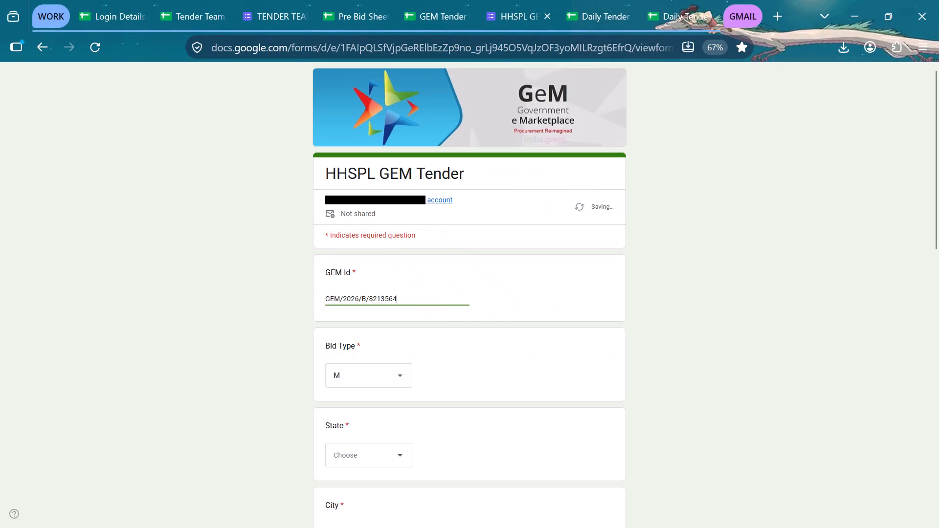
Set the form's Bid Type to S for this bid.
{"action": "key", "text": "Tab"}
{"action": "key", "text": "alt+Tab"}
{"action": "key", "text": "alt+Tab"}
{"action": "key", "text": "s"}
{"action": "key", "text": "Tab"}
Find the consignee location in the bid document and search the web for Ratnagiri to identify its state.
{"action": "key", "text": "alt+Tab"}
{"action": "scroll", "coordinate": [410, 300], "scroll_direction": "down", "scroll_amount": 3}
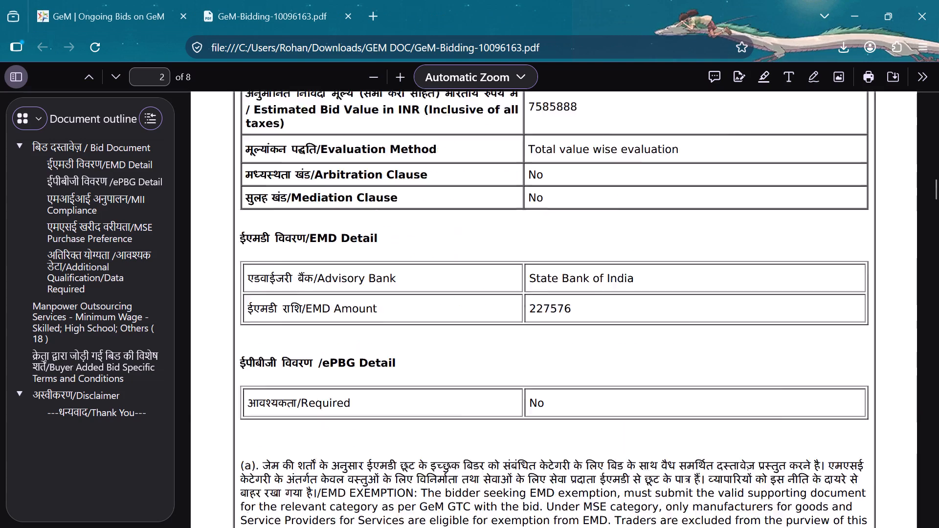
{"action": "scroll", "coordinate": [410, 300], "scroll_direction": "down", "scroll_amount": 20}
{"action": "scroll", "coordinate": [410, 300], "scroll_direction": "down", "scroll_amount": 14}
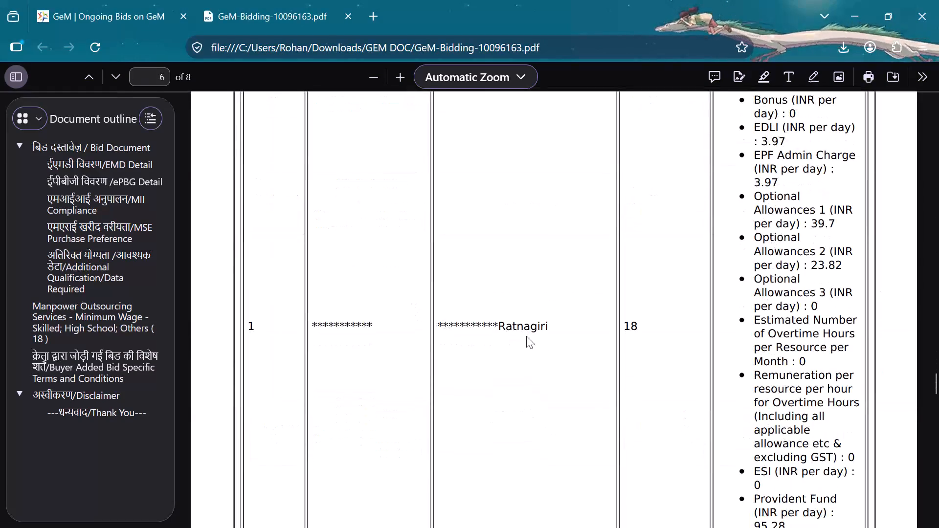
{"action": "double_click", "coordinate": [533, 330]}
{"action": "key", "text": "ctrl+c"}
{"action": "right_click", "coordinate": [533, 330]}
{"action": "left_click", "coordinate": [581, 203]}
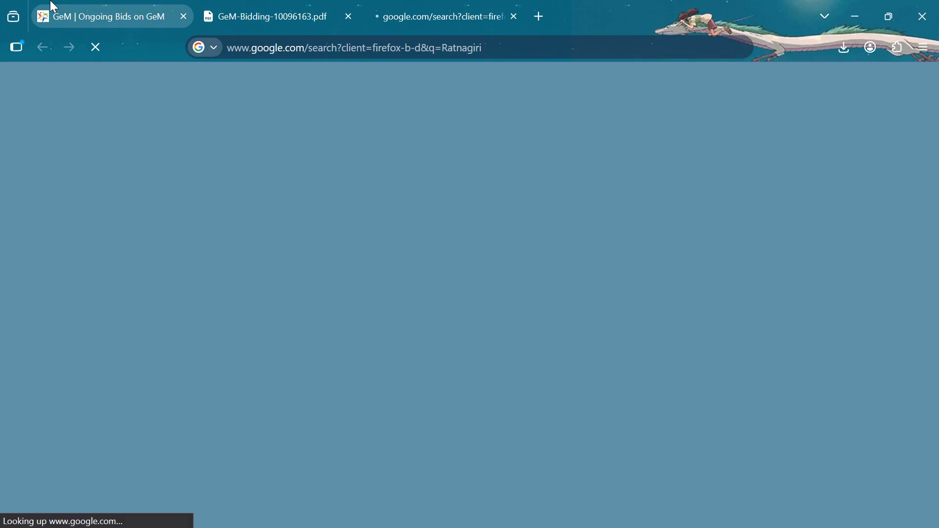
{"action": "left_click", "coordinate": [97, 0]}
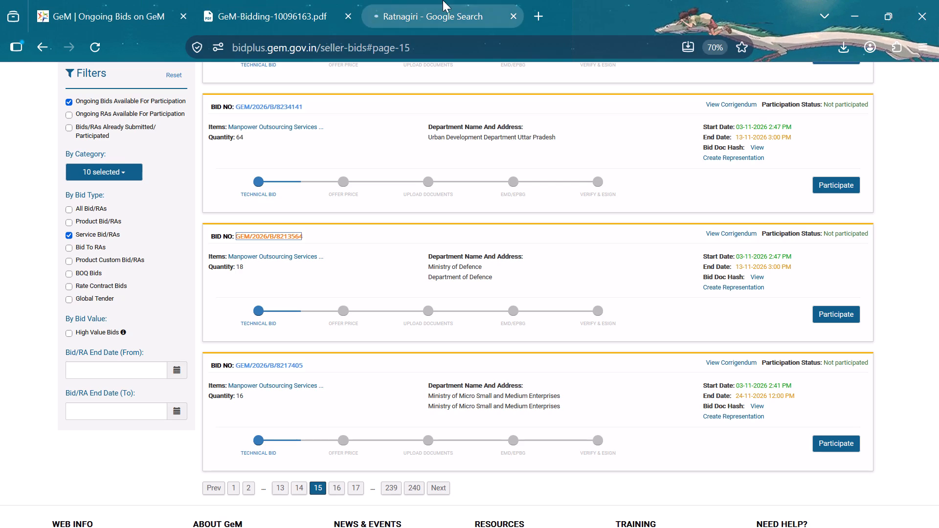
{"action": "left_click", "coordinate": [456, 0]}
Set the form's State to Maharashtra and copy Ratnagiri from the search page into the City field.
{"action": "key", "text": "alt+Tab"}
{"action": "type", "text": "mm"}
{"action": "key", "text": "Tab"}
{"action": "key", "text": "alt+Tab"}
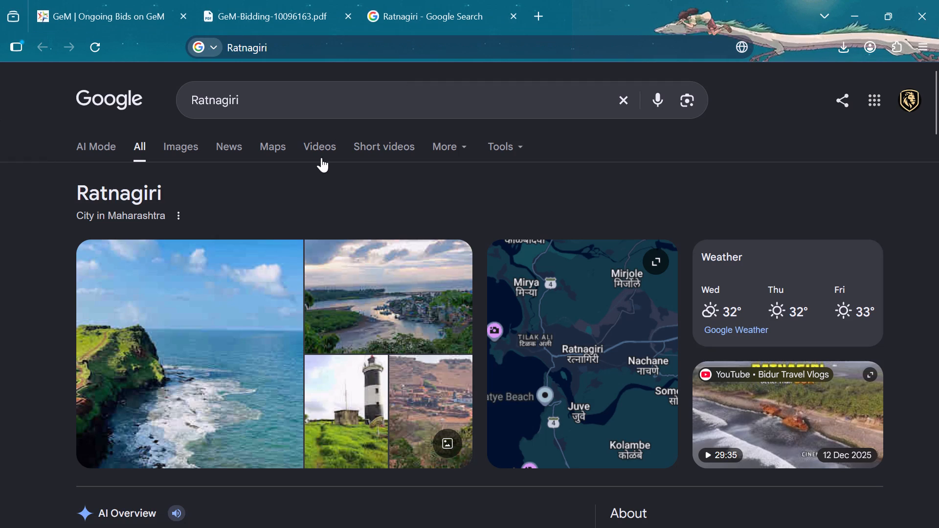
{"action": "double_click", "coordinate": [149, 194]}
{"action": "key", "text": "ctrl+c"}
{"action": "key", "text": "alt+Tab"}
{"action": "key", "text": "ctrl+v"}
{"action": "key", "text": "Tab"}
Choose N in the two fields between City and Closing Date.
{"action": "key", "text": "n"}
{"action": "key", "text": "Tab"}
{"action": "key", "text": "alt+Tab"}
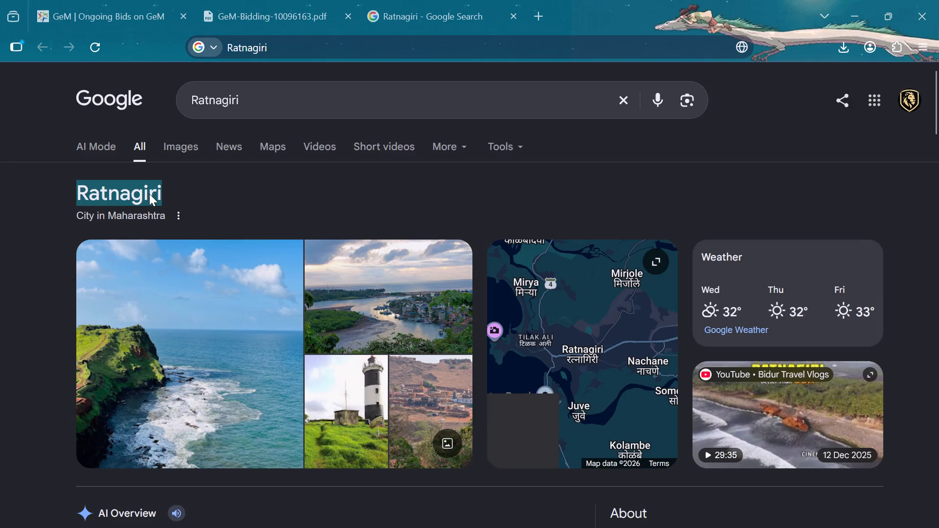
{"action": "key", "text": "alt+Tab"}
{"action": "key", "text": "n"}
{"action": "key", "text": "Tab"}
Set Closing Date to 13/11/2026 and Quantity to 18 from the bid listing, and submit the form.
{"action": "key", "text": "alt+Tab"}
{"action": "left_click", "coordinate": [117, 0]}
{"action": "key", "text": "alt+Tab"}
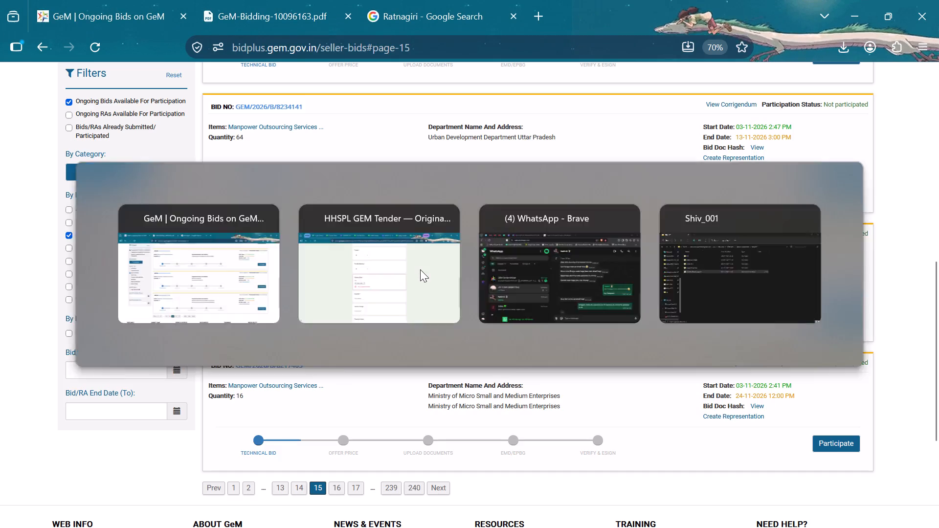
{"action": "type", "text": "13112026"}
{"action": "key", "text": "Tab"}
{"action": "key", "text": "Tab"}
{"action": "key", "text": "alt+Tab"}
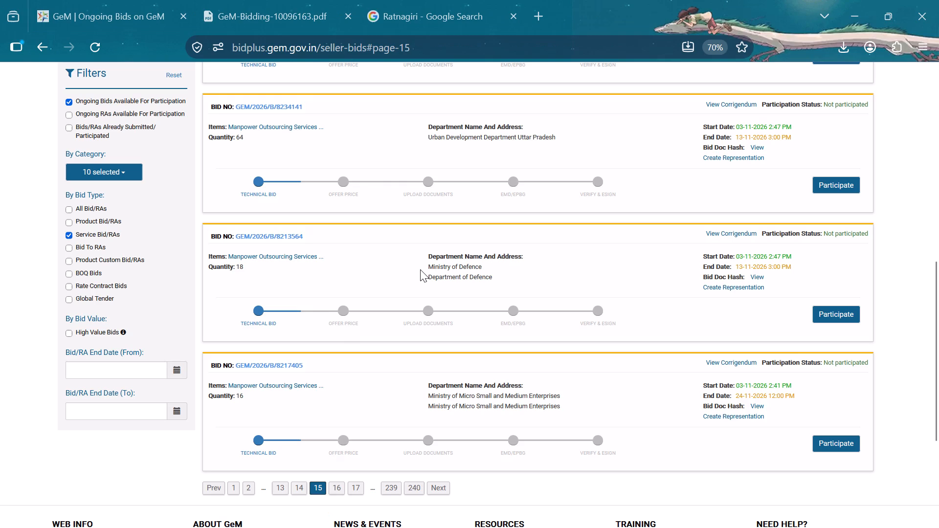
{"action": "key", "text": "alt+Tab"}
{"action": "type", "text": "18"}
{"action": "scroll", "coordinate": [420, 269], "scroll_direction": "down", "scroll_amount": 6}
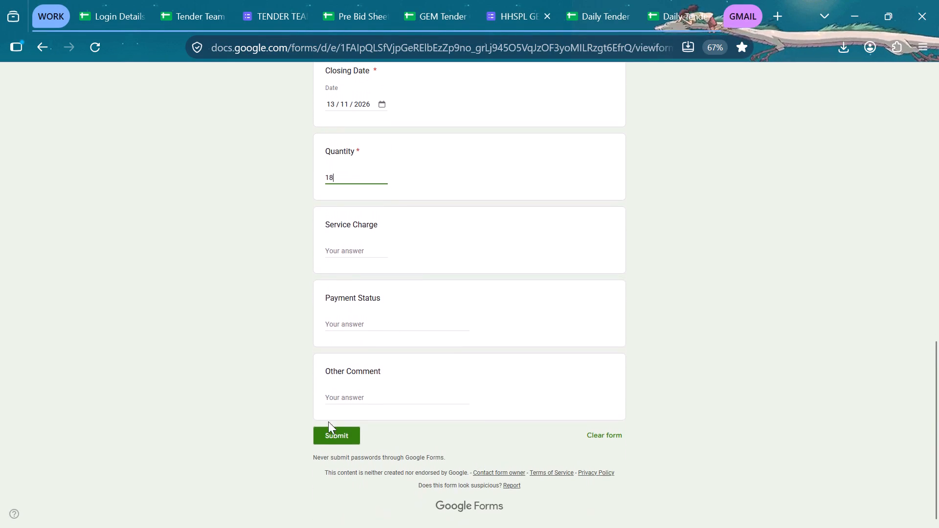
{"action": "left_click", "coordinate": [323, 436]}
Return to the GeM ongoing bids list, go to page 14, and close the finished bid document and Ratnagiri search.
{"action": "key", "text": "alt+Tab"}
{"action": "scroll", "coordinate": [294, 243], "scroll_direction": "up", "scroll_amount": 3}
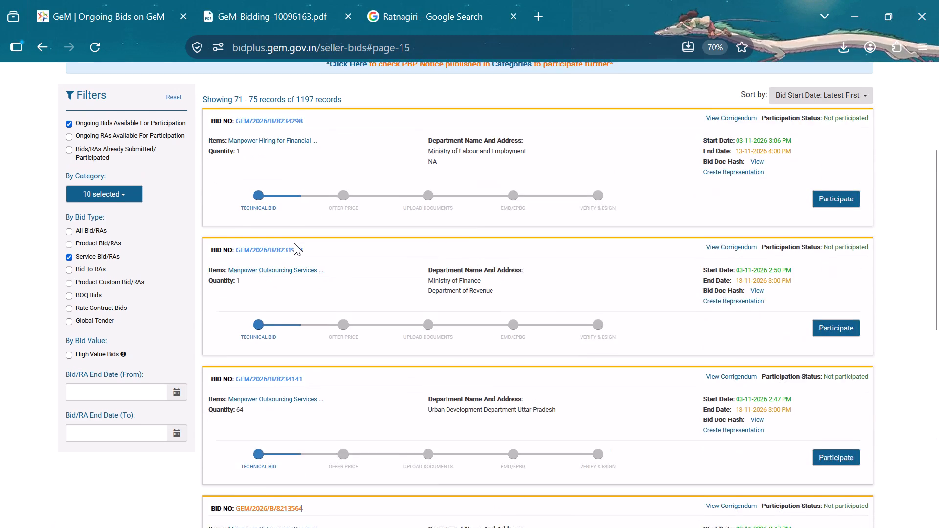
{"action": "left_click", "coordinate": [297, 292]}
{"action": "double_click", "coordinate": [346, 17]}
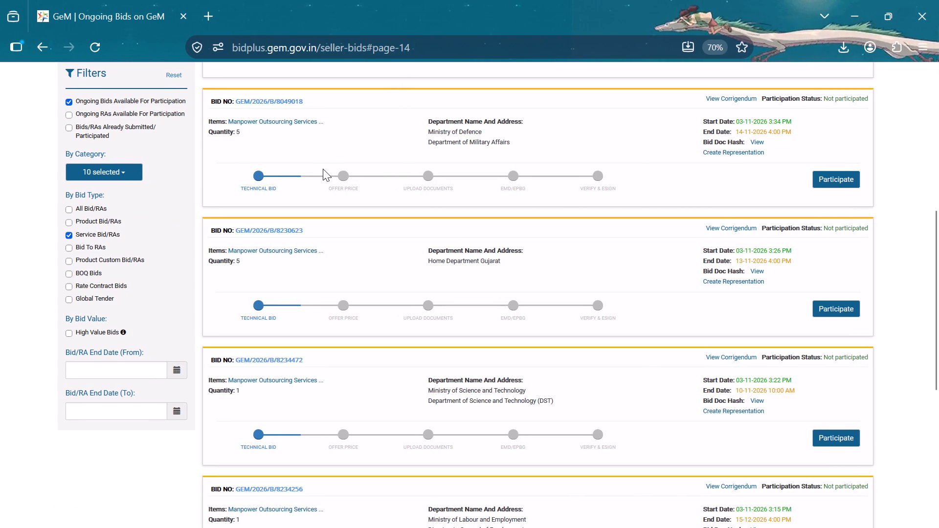
Open the bid document for the Home Department Gujarat bid GEM/2026/B/8220283 from the ongoing bids list.
{"action": "scroll", "coordinate": [323, 169], "scroll_direction": "down", "scroll_amount": 1}
{"action": "scroll", "coordinate": [293, 246], "scroll_direction": "up", "scroll_amount": 1}
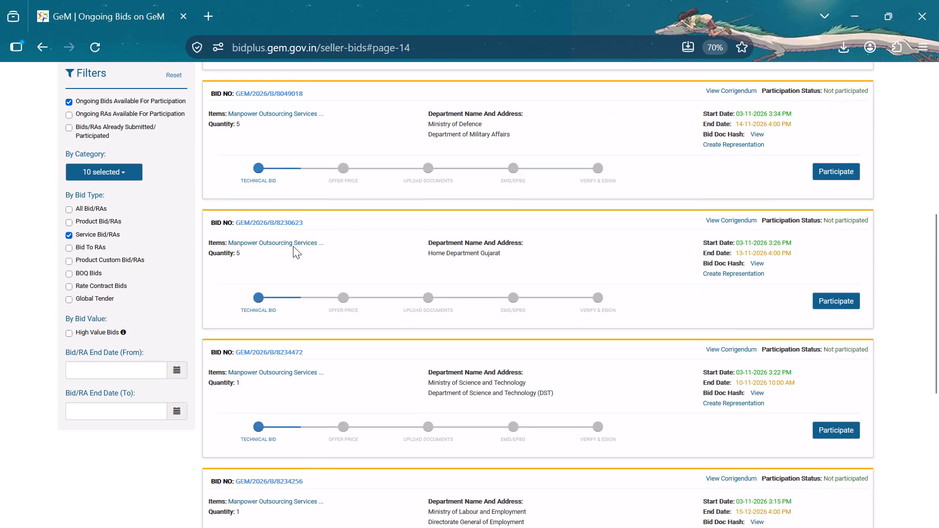
{"action": "scroll", "coordinate": [293, 246], "scroll_direction": "up", "scroll_amount": 2}
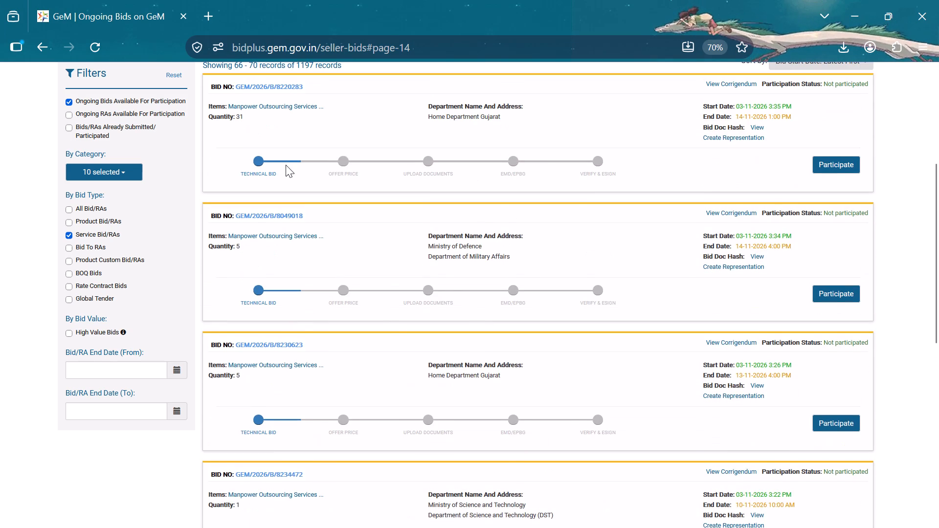
{"action": "left_click", "coordinate": [269, 88]}
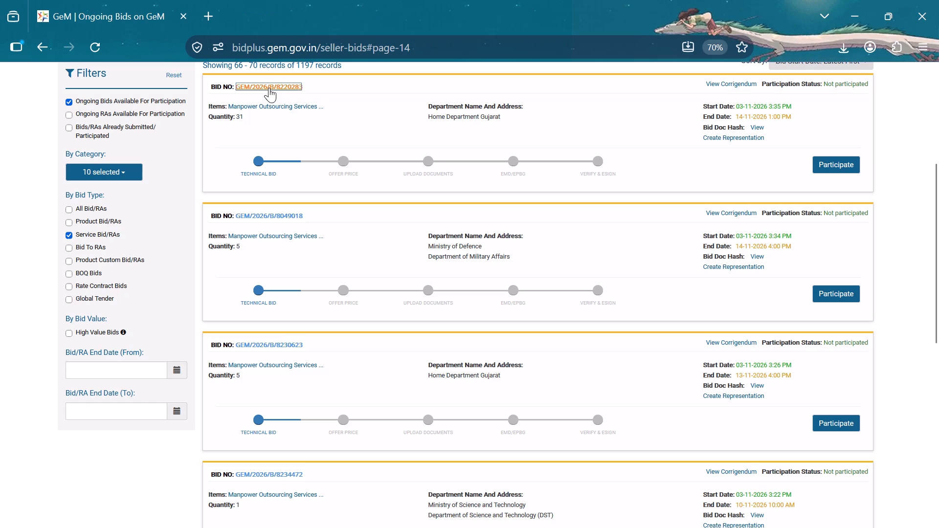
{"action": "left_click", "coordinate": [394, 169]}
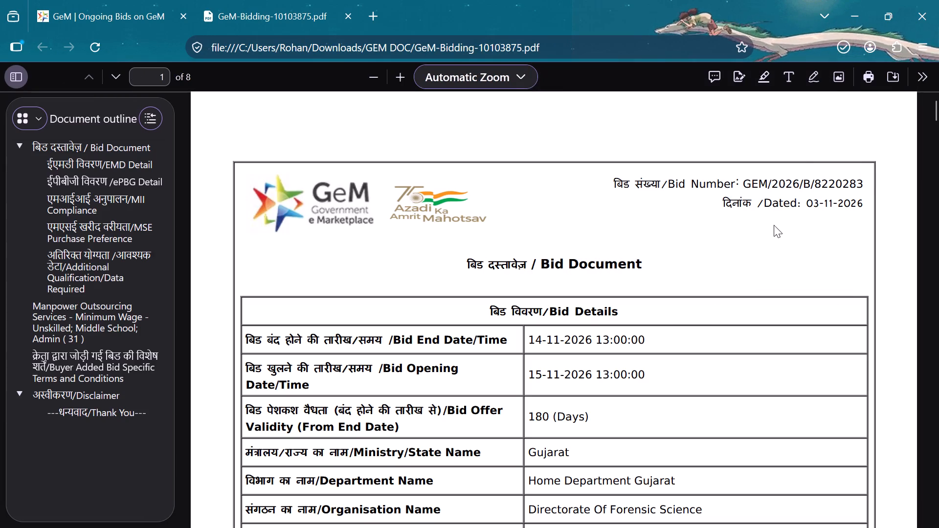
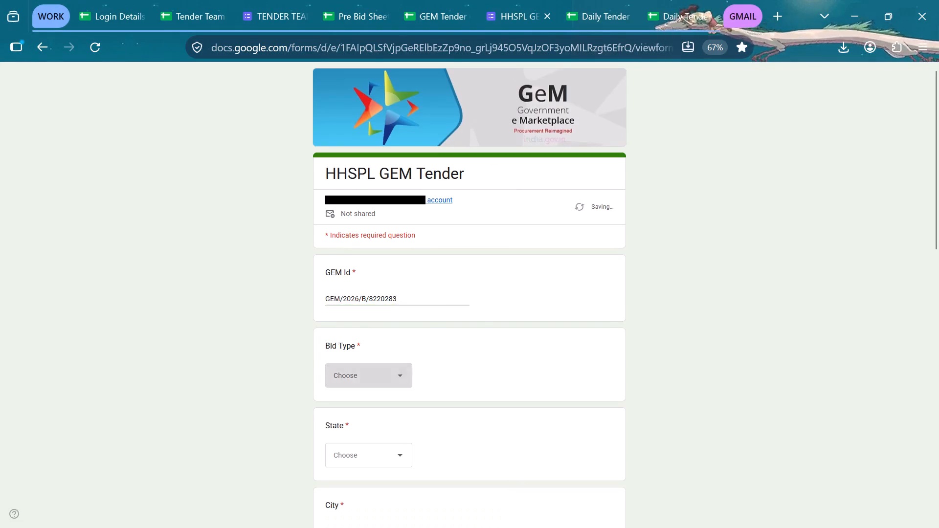
Choose the Bid Type option starting with M for bid GEM/2026/B/8220283.
{"action": "key", "text": "alt+Tab"}
{"action": "key", "text": "m"}
Set State to GJ and City to Ahmedabad, copying the city from the consignee address in the bid document.
{"action": "key", "text": "Tab"}
{"action": "key", "text": "alt+Tab"}
{"action": "scroll", "coordinate": [338, 298], "scroll_direction": "down", "scroll_amount": 20}
{"action": "scroll", "coordinate": [338, 298], "scroll_direction": "down", "scroll_amount": 5}
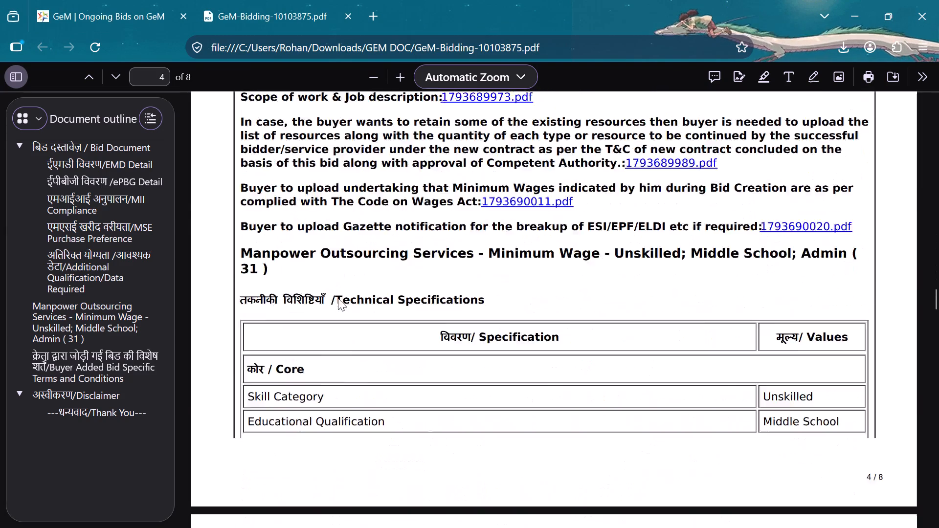
{"action": "scroll", "coordinate": [338, 298], "scroll_direction": "down", "scroll_amount": 18}
{"action": "scroll", "coordinate": [338, 298], "scroll_direction": "up", "scroll_amount": 4}
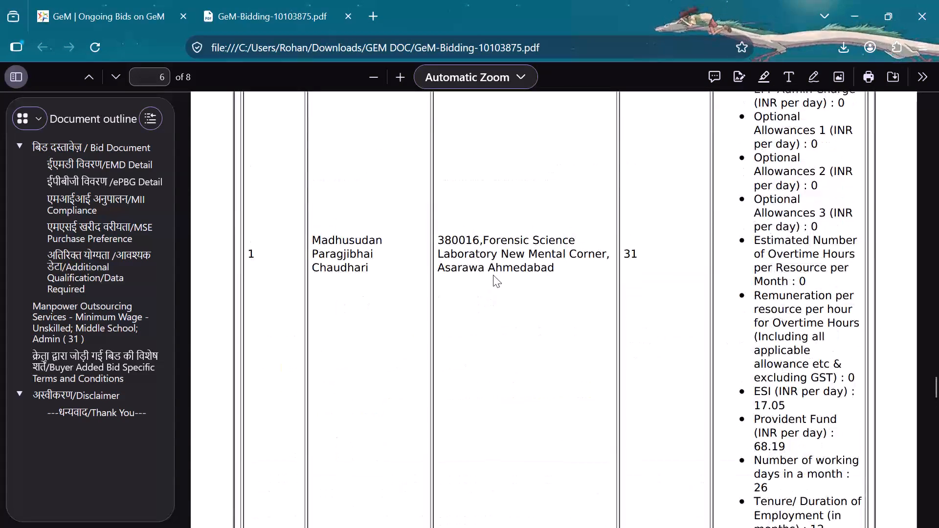
{"action": "double_click", "coordinate": [494, 275]}
{"action": "double_click", "coordinate": [497, 272]}
{"action": "key", "text": "ctrl+c"}
{"action": "key", "text": "alt+Tab"}
{"action": "type", "text": "gj"}
{"action": "key", "text": "Tab"}
{"action": "key", "text": "ctrl+v"}
Choose N for both Pasara and Pre Bid Meeting.
{"action": "key", "text": "Tab"}
{"action": "key", "text": "n"}
{"action": "key", "text": "Tab"}
{"action": "key", "text": "n"}
Look up the bid's end date in the ongoing bids list and set Closing Date to 14/11/2026.
{"action": "key", "text": "alt+Tab"}
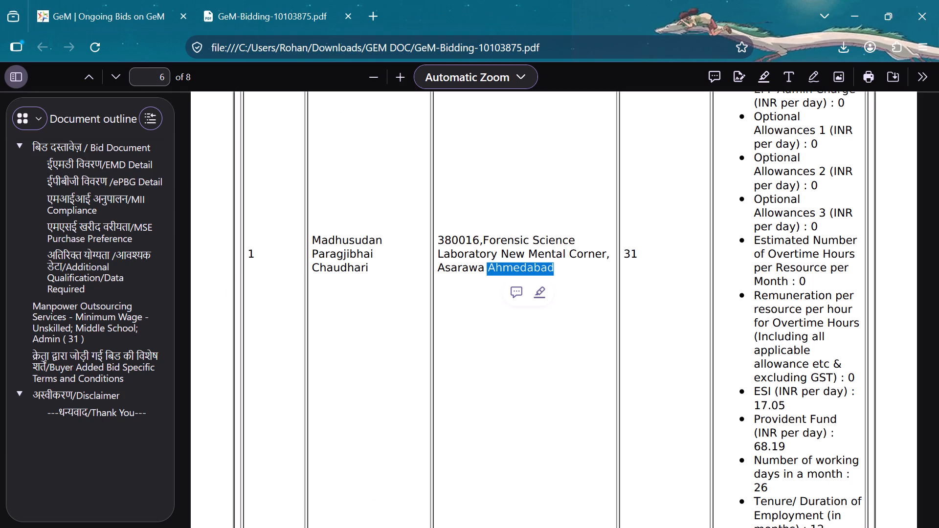
{"action": "left_click", "coordinate": [79, 0]}
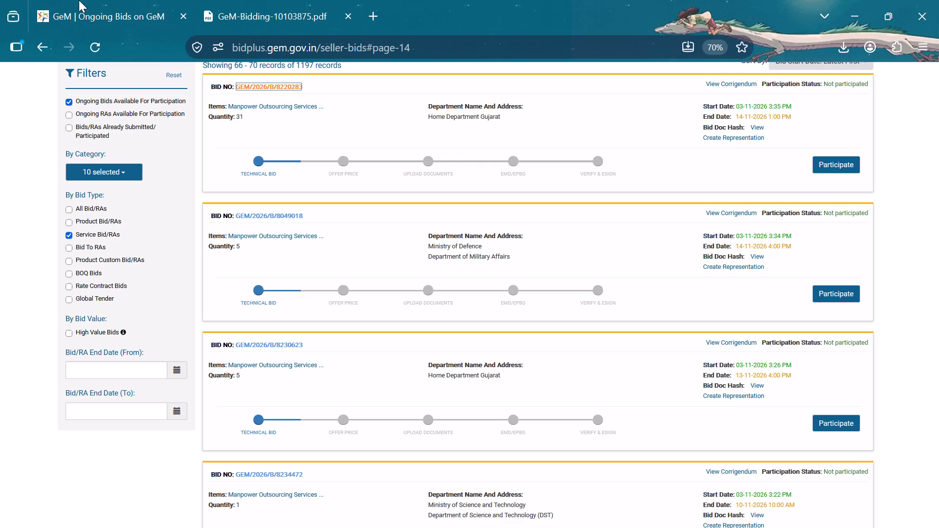
{"action": "key", "text": "alt+Tab"}
{"action": "key", "text": "Tab"}
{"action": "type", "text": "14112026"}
Fill in the Quantity field with the bid's quantity from the ongoing bids list.
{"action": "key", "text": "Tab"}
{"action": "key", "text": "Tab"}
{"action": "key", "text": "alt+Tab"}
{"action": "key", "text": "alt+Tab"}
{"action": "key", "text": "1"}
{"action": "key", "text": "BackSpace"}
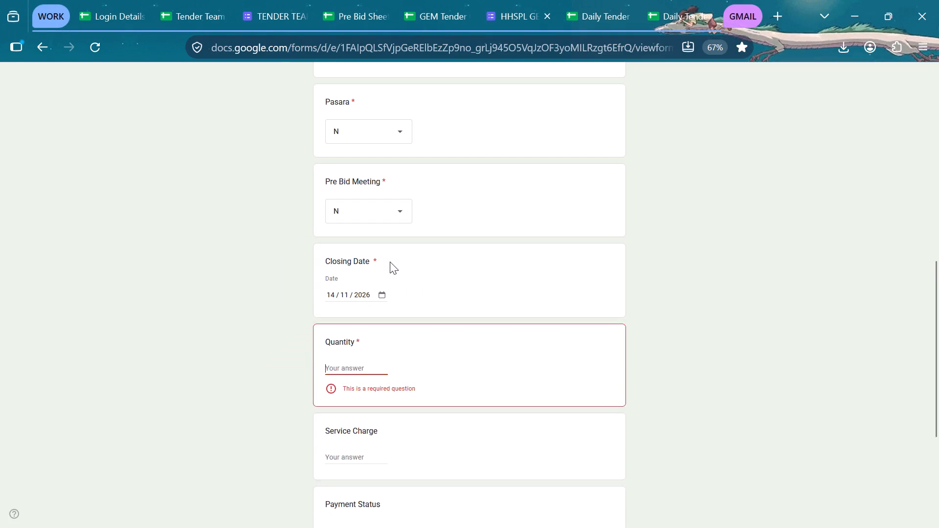
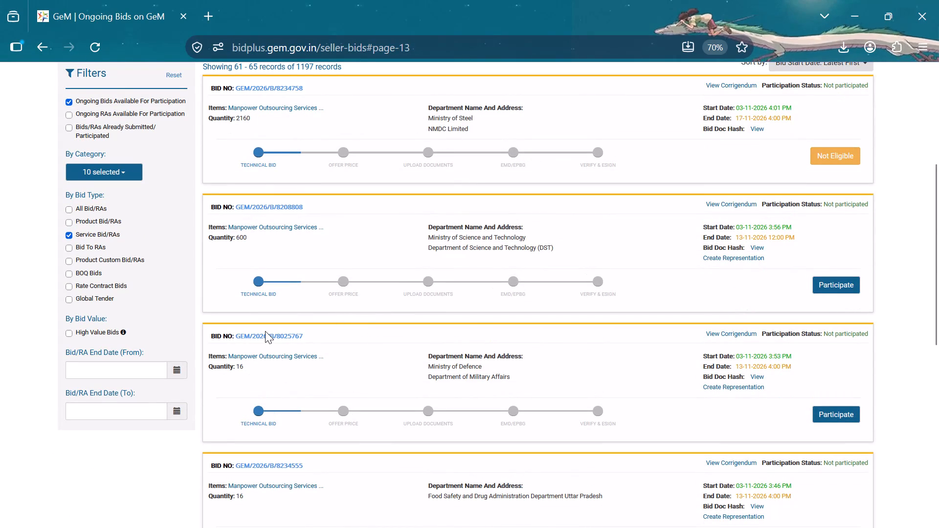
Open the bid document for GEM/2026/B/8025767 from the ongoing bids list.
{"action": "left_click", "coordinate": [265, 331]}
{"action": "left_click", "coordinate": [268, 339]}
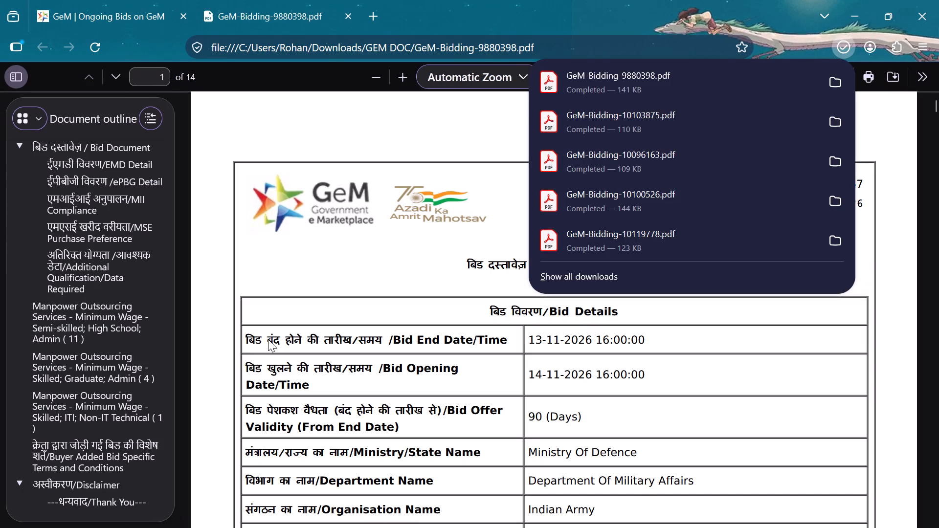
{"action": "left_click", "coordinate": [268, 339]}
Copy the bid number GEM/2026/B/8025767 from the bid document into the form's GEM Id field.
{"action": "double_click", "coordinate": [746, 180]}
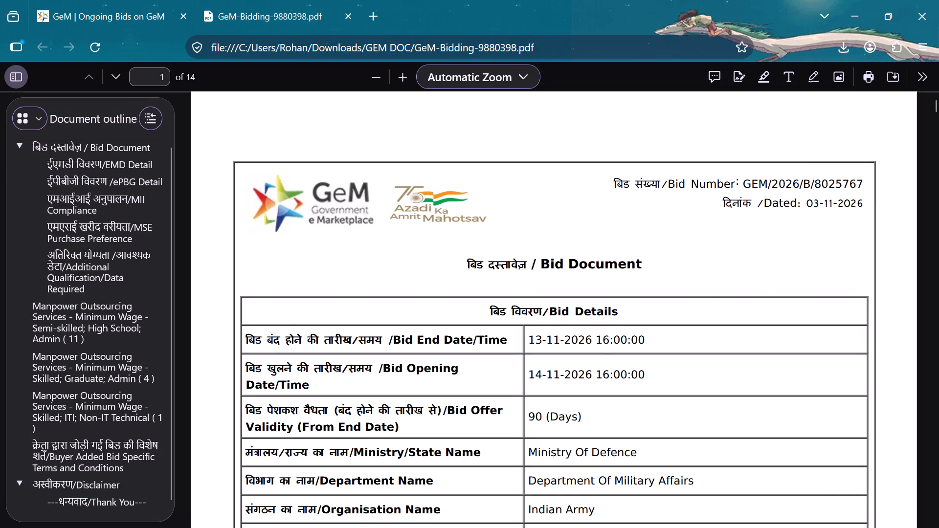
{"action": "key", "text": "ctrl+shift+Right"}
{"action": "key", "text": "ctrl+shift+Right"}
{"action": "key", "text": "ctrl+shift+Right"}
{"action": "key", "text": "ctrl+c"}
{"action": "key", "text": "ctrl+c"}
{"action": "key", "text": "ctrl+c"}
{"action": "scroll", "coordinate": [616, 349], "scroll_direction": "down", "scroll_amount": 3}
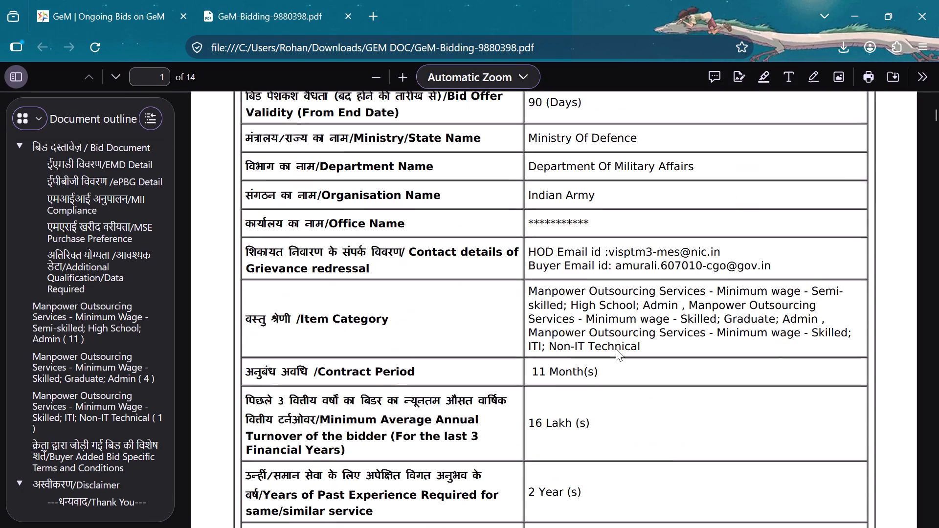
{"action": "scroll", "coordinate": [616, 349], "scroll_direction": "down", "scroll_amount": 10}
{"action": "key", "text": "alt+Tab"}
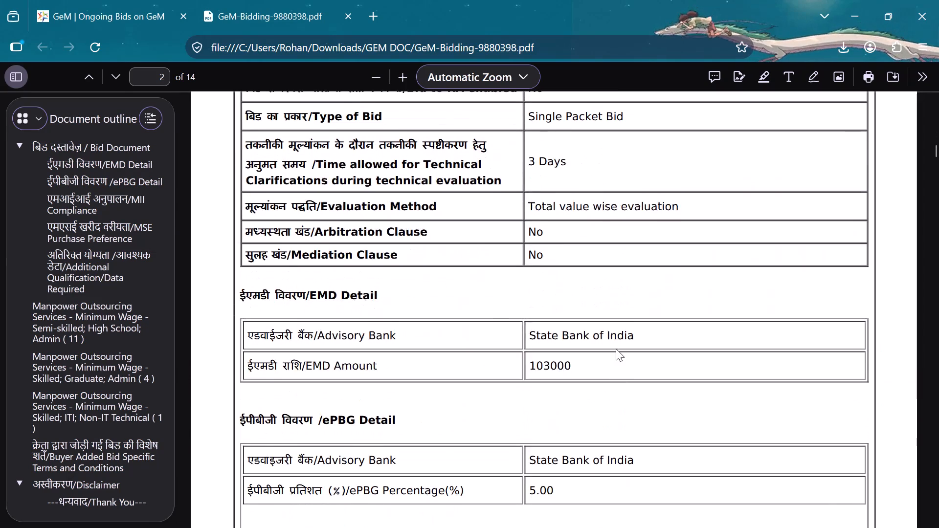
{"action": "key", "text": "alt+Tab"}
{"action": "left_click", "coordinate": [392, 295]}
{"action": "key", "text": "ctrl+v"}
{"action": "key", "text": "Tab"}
Set the form's Bid Type to S.
{"action": "key", "text": "alt+Tab"}
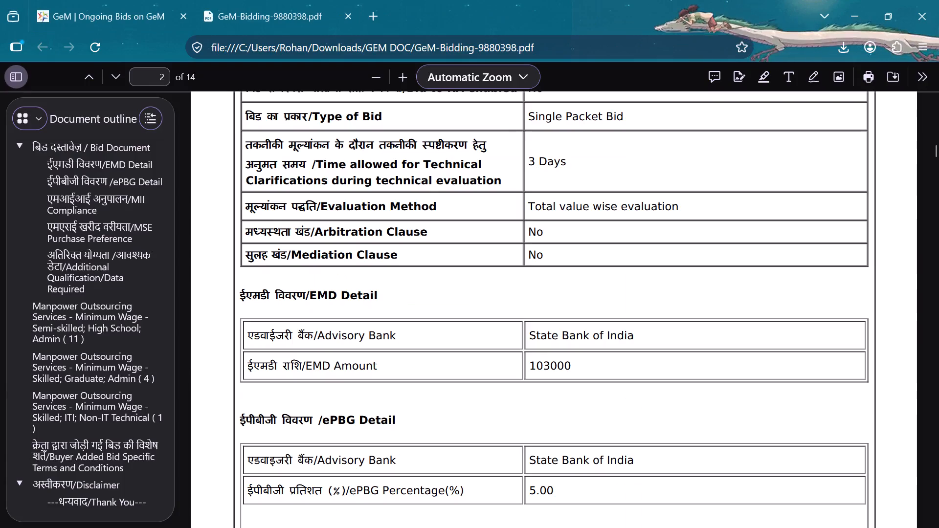
{"action": "key", "text": "alt+Tab"}
{"action": "key", "text": "s"}
{"action": "key", "text": "Tab"}
Examine the consignee section of the GEM/2026/B/8025767 document for the work location, and close the document.
{"action": "key", "text": "alt+Tab"}
{"action": "scroll", "coordinate": [391, 297], "scroll_direction": "down", "scroll_amount": 20}
{"action": "scroll", "coordinate": [391, 297], "scroll_direction": "down", "scroll_amount": 14}
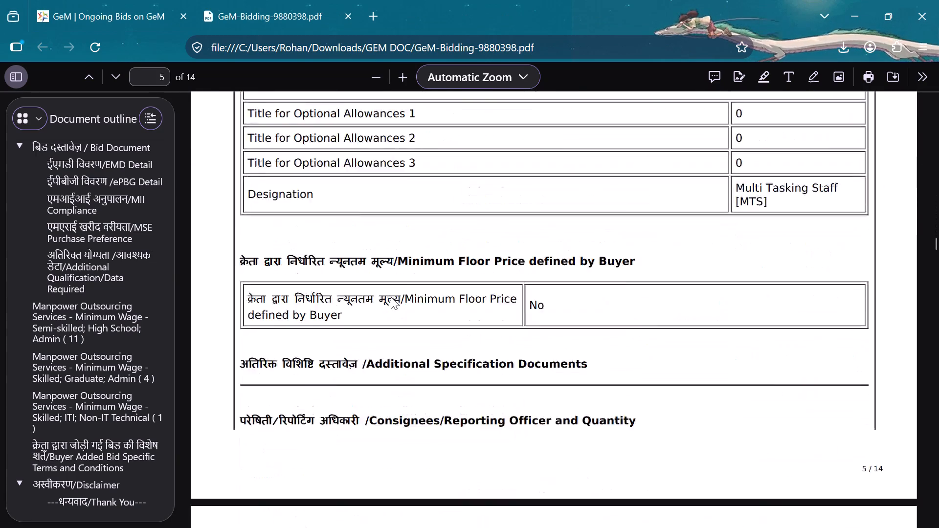
{"action": "scroll", "coordinate": [391, 297], "scroll_direction": "down", "scroll_amount": 2}
{"action": "scroll", "coordinate": [391, 297], "scroll_direction": "up", "scroll_amount": 1}
{"action": "left_click", "coordinate": [144, 0]}
{"action": "left_click", "coordinate": [270, 0]}
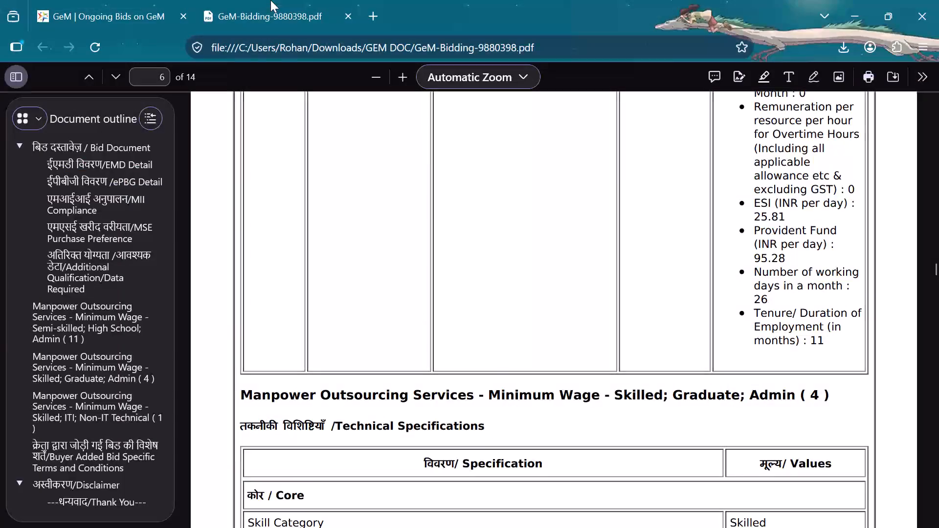
{"action": "scroll", "coordinate": [431, 220], "scroll_direction": "up", "scroll_amount": 2}
{"action": "left_click", "coordinate": [354, 19]}
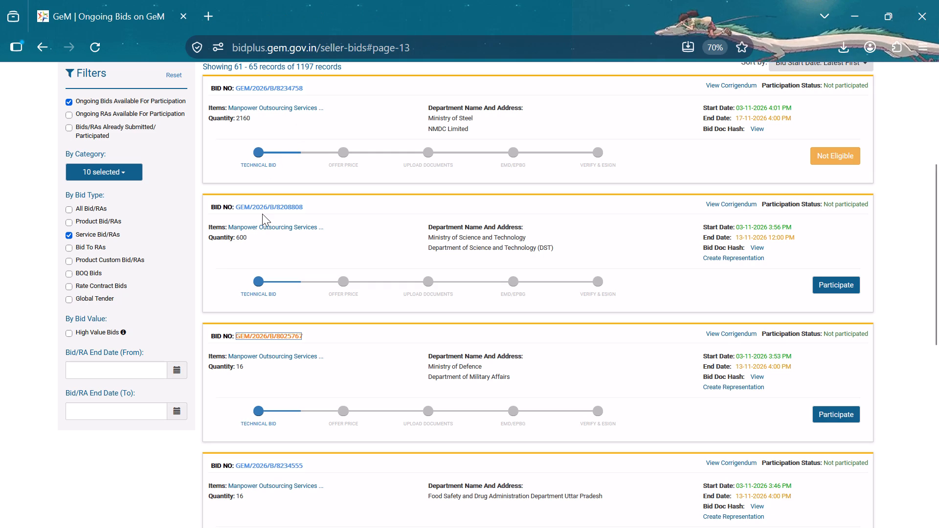
Open the bid document for GEM/2026/B/8208808 from the ongoing bids list.
{"action": "left_click", "coordinate": [263, 214]}
{"action": "left_click", "coordinate": [264, 208]}
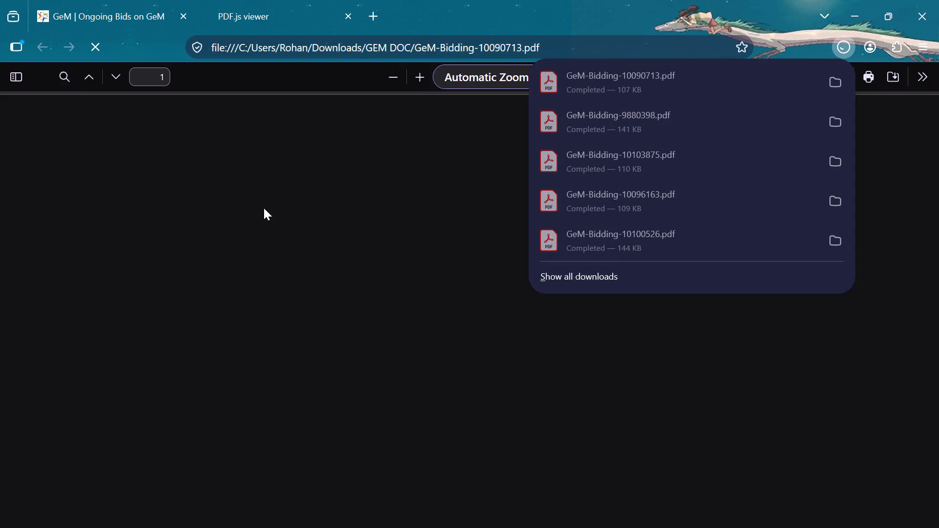
{"action": "left_click", "coordinate": [352, 235]}
Copy the bid number GEM/2026/B/8208808 from its document and replace the form's GEM Id entry with it.
{"action": "double_click", "coordinate": [749, 178]}
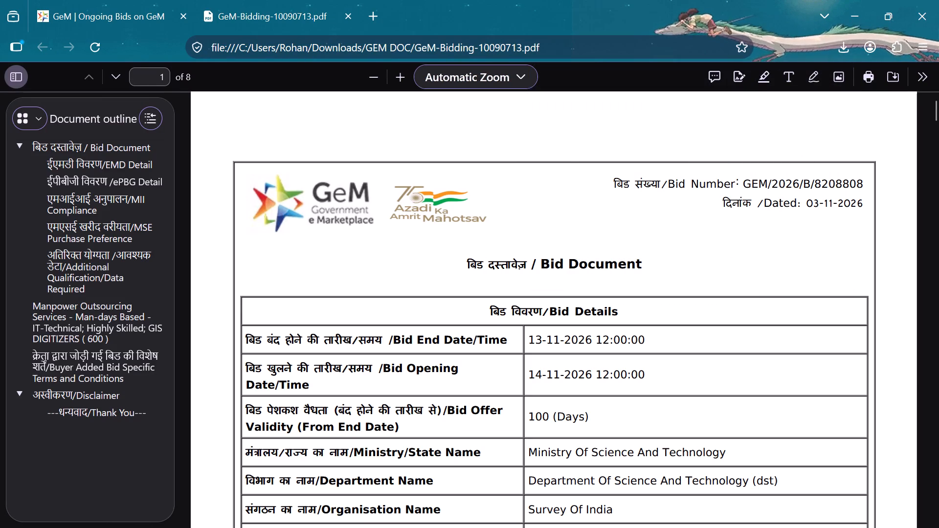
{"action": "key", "text": "ctrl+shift+Right"}
{"action": "key", "text": "ctrl+shift+Right"}
{"action": "key", "text": "ctrl+shift+Right"}
{"action": "key", "text": "ctrl+c"}
{"action": "scroll", "coordinate": [437, 399], "scroll_direction": "down", "scroll_amount": 10}
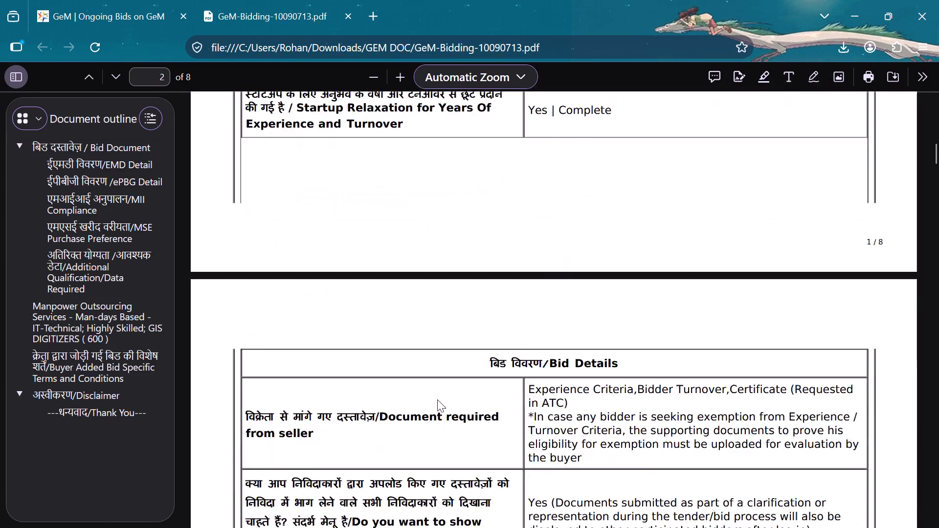
{"action": "scroll", "coordinate": [437, 399], "scroll_direction": "down", "scroll_amount": 3}
{"action": "left_click", "coordinate": [437, 399]}
{"action": "scroll", "coordinate": [437, 399], "scroll_direction": "up", "scroll_amount": 8}
{"action": "scroll", "coordinate": [437, 399], "scroll_direction": "down", "scroll_amount": 3}
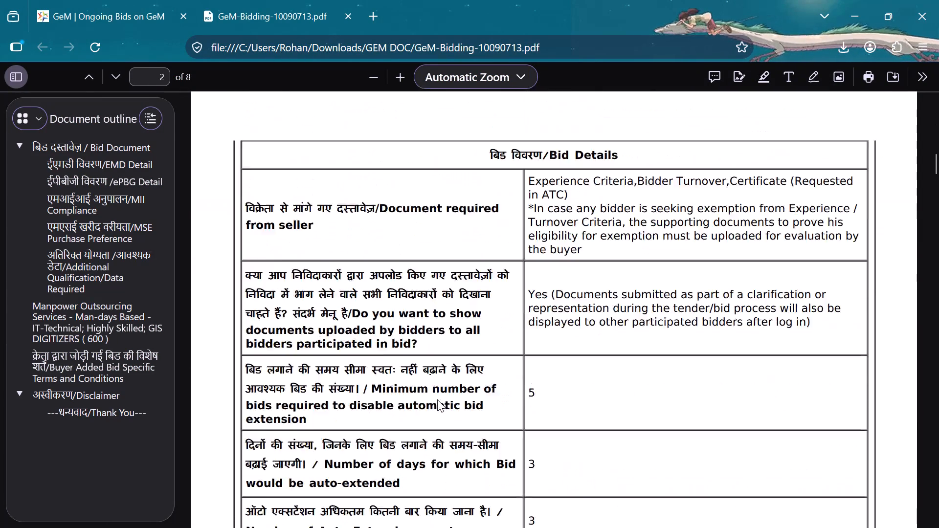
{"action": "scroll", "coordinate": [437, 399], "scroll_direction": "down", "scroll_amount": 3}
{"action": "key", "text": "alt+Tab"}
{"action": "left_click", "coordinate": [405, 301], "text": "ctrl"}
{"action": "key", "text": "ctrl+a"}
{"action": "key", "text": "ctrl+v"}
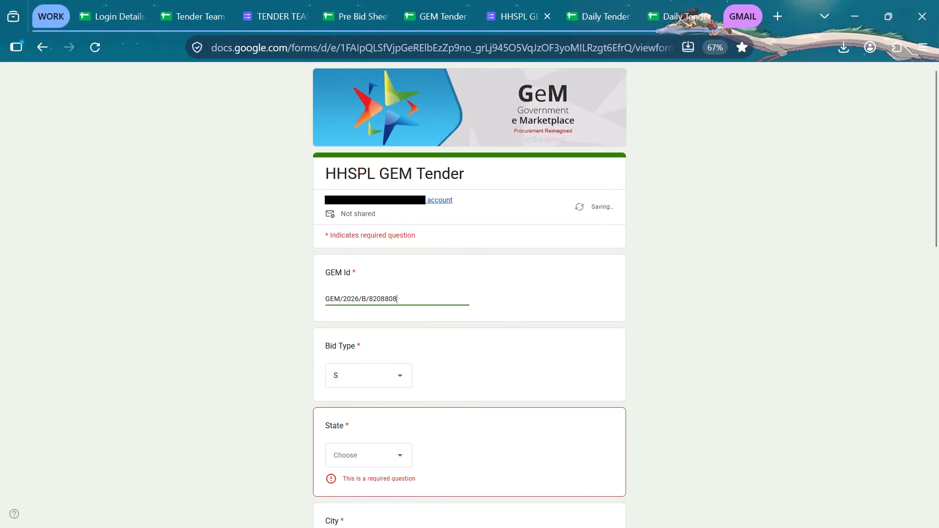
{"action": "key", "text": "Tab"}
Set State to MP and City to Raipur, copying the city from the consignee address in the bid document.
{"action": "scroll", "coordinate": [405, 301], "scroll_direction": "down", "scroll_amount": 20}
{"action": "scroll", "coordinate": [405, 301], "scroll_direction": "down", "scroll_amount": 15}
{"action": "key", "text": "alt+Tab"}
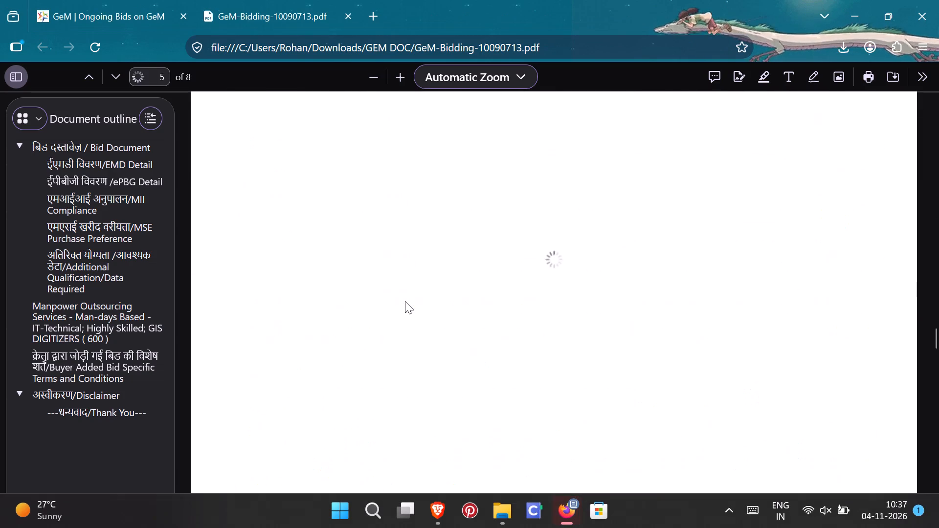
{"action": "scroll", "coordinate": [405, 301], "scroll_direction": "down", "scroll_amount": 6}
{"action": "scroll", "coordinate": [405, 301], "scroll_direction": "up", "scroll_amount": 1}
{"action": "double_click", "coordinate": [492, 183]}
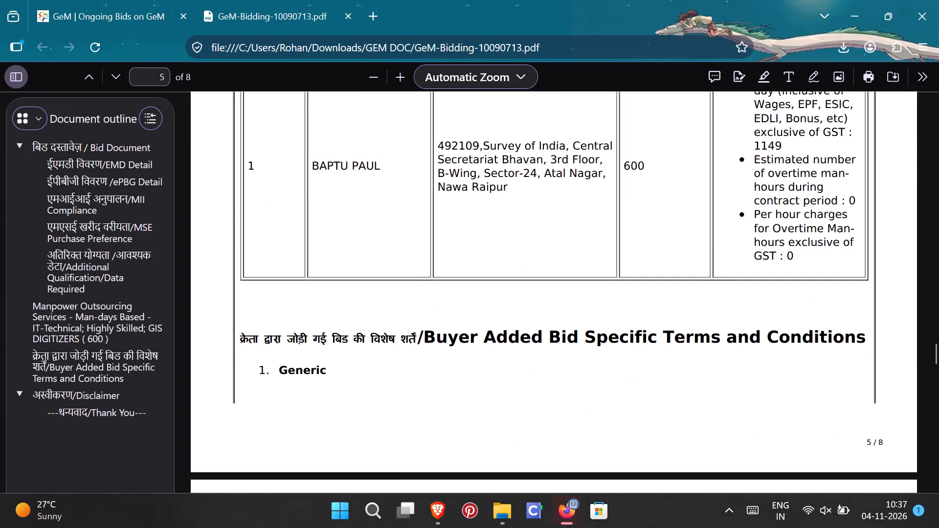
{"action": "key", "text": "ctrl+c"}
{"action": "key", "text": "alt+Tab"}
{"action": "left_click", "coordinate": [560, 315]}
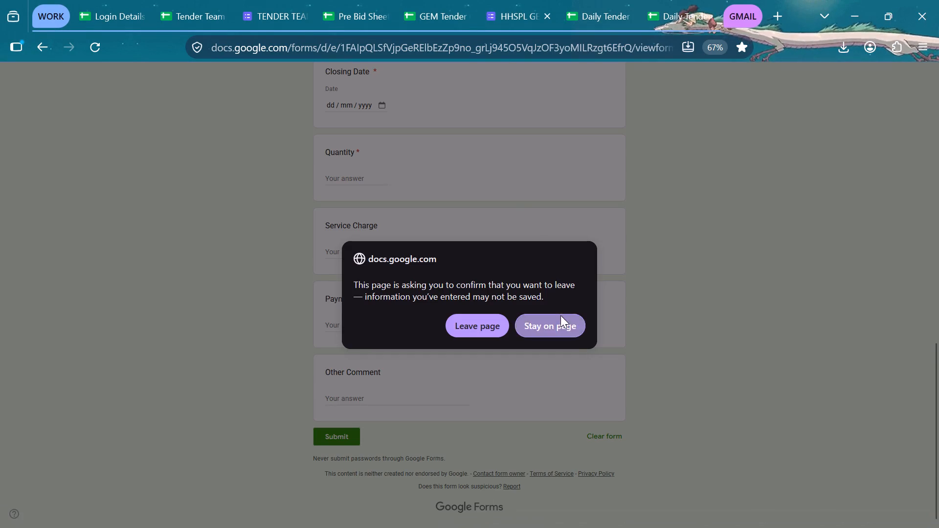
{"action": "scroll", "coordinate": [560, 315], "scroll_direction": "up", "scroll_amount": 1}
{"action": "key", "text": "Tab"}
{"action": "type", "text": "mmm"}
{"action": "key", "text": "Tab"}
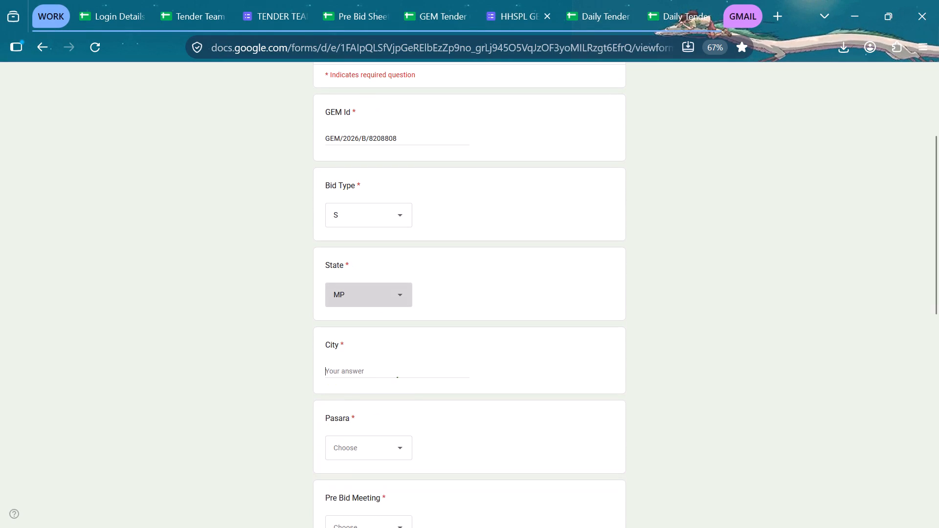
{"action": "key", "text": "ctrl+v"}
{"action": "key", "text": "Tab"}
Choose N for both Pasara and Pre Bid Meeting.
{"action": "key", "text": "n"}
{"action": "key", "text": "Tab"}
{"action": "key", "text": "n"}
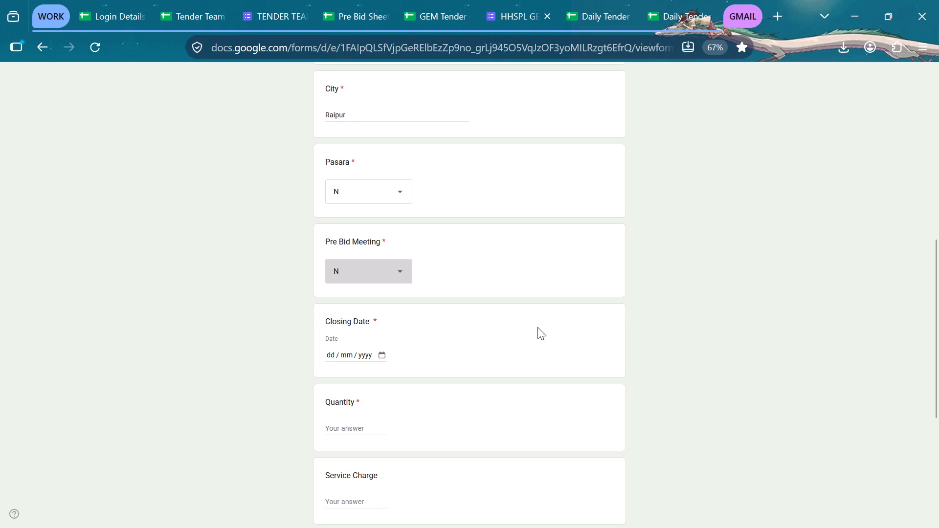
Look up the bid's end date in the ongoing bids list and set Closing Date to 13/11/2026.
{"action": "key", "text": "Tab"}
{"action": "key", "text": "alt+Tab"}
{"action": "left_click", "coordinate": [26, 0]}
{"action": "left_click", "coordinate": [81, 4]}
{"action": "key", "text": "alt+Tab"}
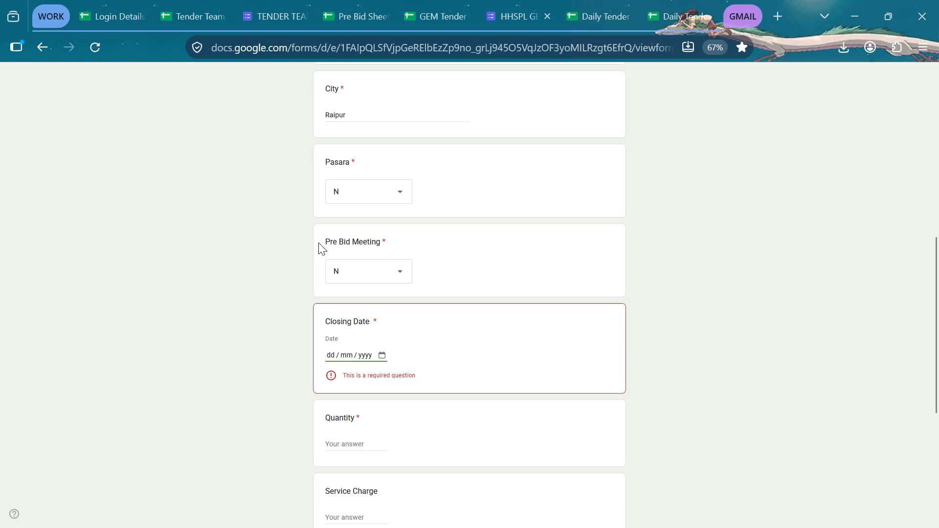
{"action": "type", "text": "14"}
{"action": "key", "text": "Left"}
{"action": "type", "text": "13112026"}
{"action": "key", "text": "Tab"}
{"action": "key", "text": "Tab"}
Check the bid's quantity in the ongoing bids list and set Quantity to 600.
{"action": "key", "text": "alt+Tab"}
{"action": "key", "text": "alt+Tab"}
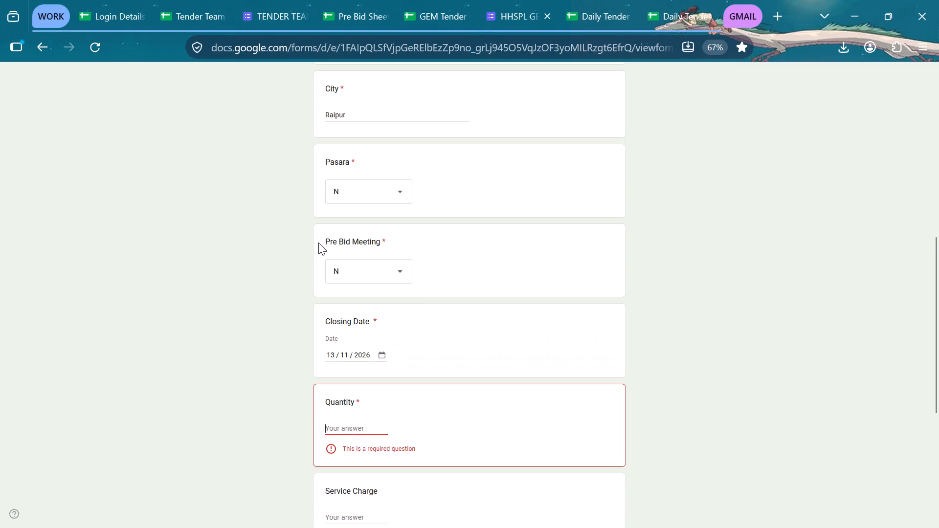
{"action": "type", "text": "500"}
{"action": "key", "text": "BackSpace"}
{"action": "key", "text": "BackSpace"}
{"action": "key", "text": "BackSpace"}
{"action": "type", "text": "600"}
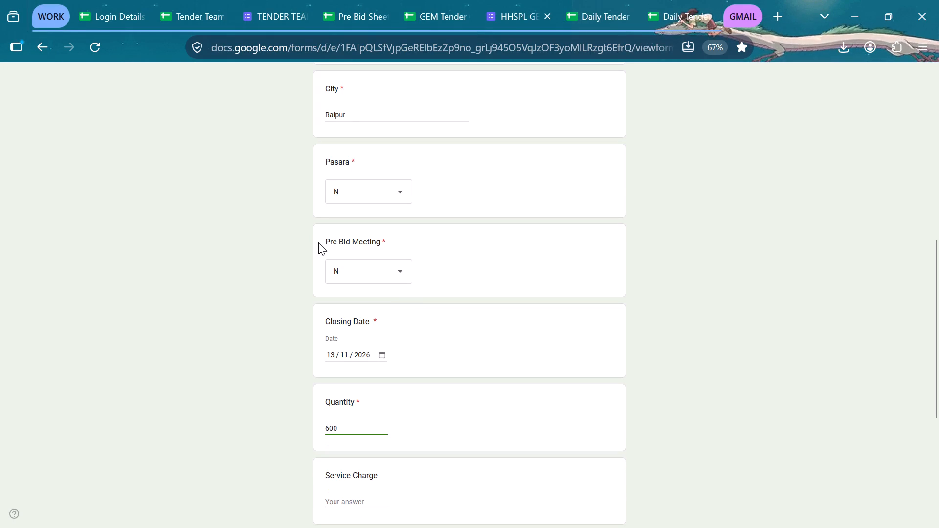
Recheck the bid in the ongoing bids list and submit the completed form for GEM/2026/B/8208808.
{"action": "left_click", "coordinate": [340, 327]}
{"action": "key", "text": "alt+Tab"}
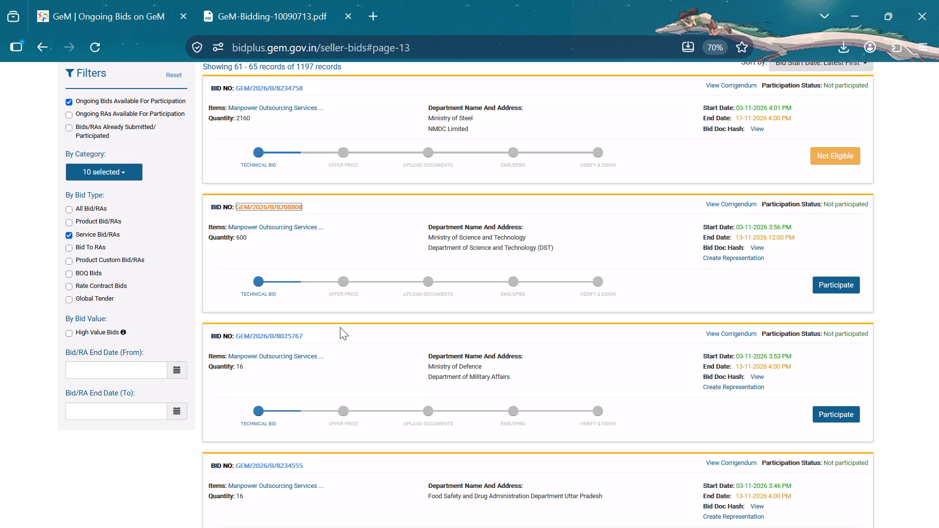
{"action": "key", "text": "alt+Tab"}
{"action": "key", "text": "alt+Tab"}
{"action": "key", "text": "alt+Tab"}
{"action": "scroll", "coordinate": [340, 327], "scroll_direction": "down", "scroll_amount": 3}
{"action": "left_click", "coordinate": [348, 451]}
{"action": "left_click", "coordinate": [351, 435]}
Return to the ongoing bids list and find the page navigation below the page 13 results.
{"action": "key", "text": "alt+Tab"}
{"action": "scroll", "coordinate": [351, 435], "scroll_direction": "down", "scroll_amount": 6}
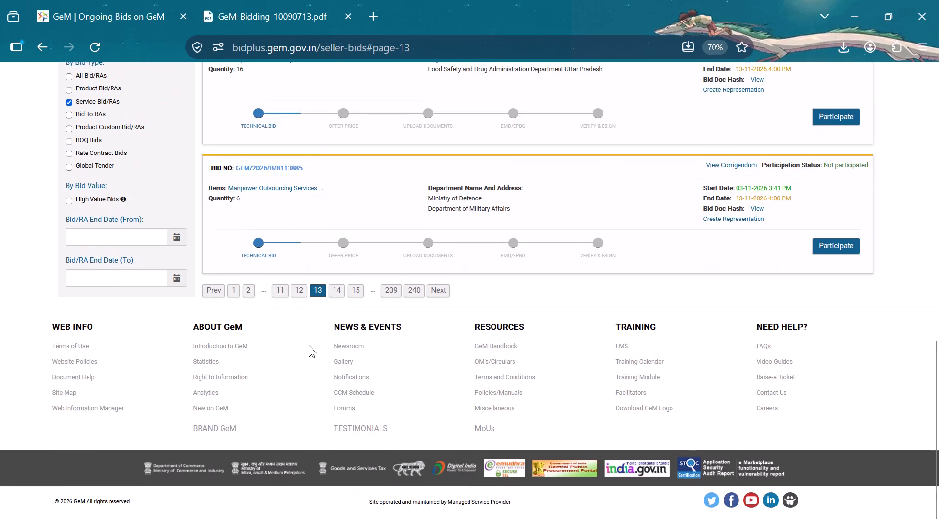
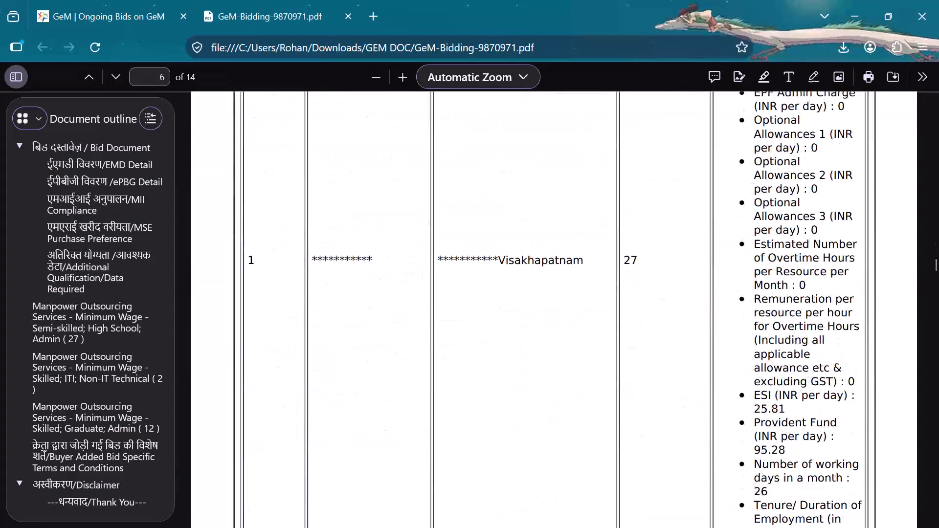
Set State to AP and copy the Visakhapatnam consignee location from the bid document into City.
{"action": "double_click", "coordinate": [533, 264]}
{"action": "key", "text": "ctrl+c"}
{"action": "key", "text": "alt+Tab"}
{"action": "key", "text": "Tab"}
{"action": "key", "text": "a"}
{"action": "key", "text": "Tab"}
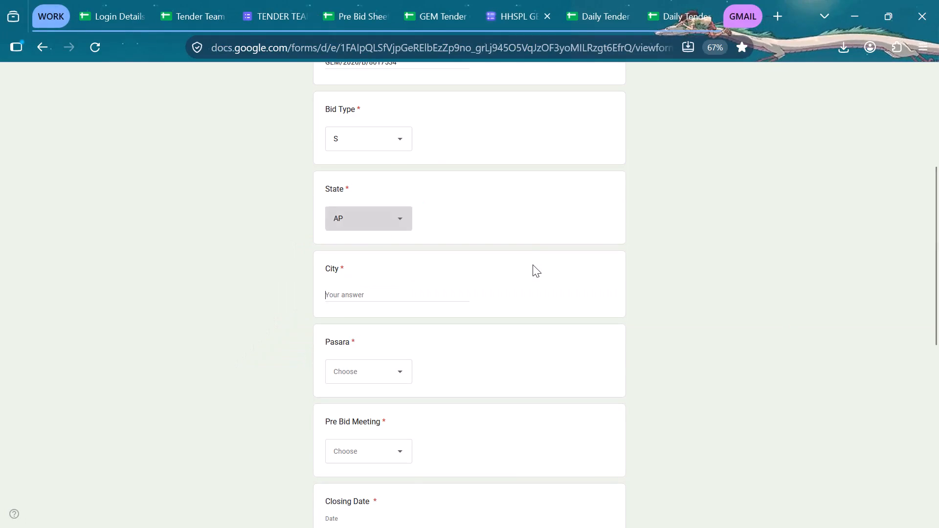
{"action": "key", "text": "ctrl+v"}
Set both Pasara and Pre Bid Meeting to N in the form.
{"action": "key", "text": "Tab"}
{"action": "key", "text": "n"}
{"action": "key", "text": "Tab"}
{"action": "key", "text": "n"}
Look up the end date of GEM/2026/B/8017534 in the ongoing bids list and set Closing Date to 13/11/2026.
{"action": "key", "text": "alt+Tab"}
{"action": "left_click", "coordinate": [231, 0]}
{"action": "left_click", "coordinate": [117, 0]}
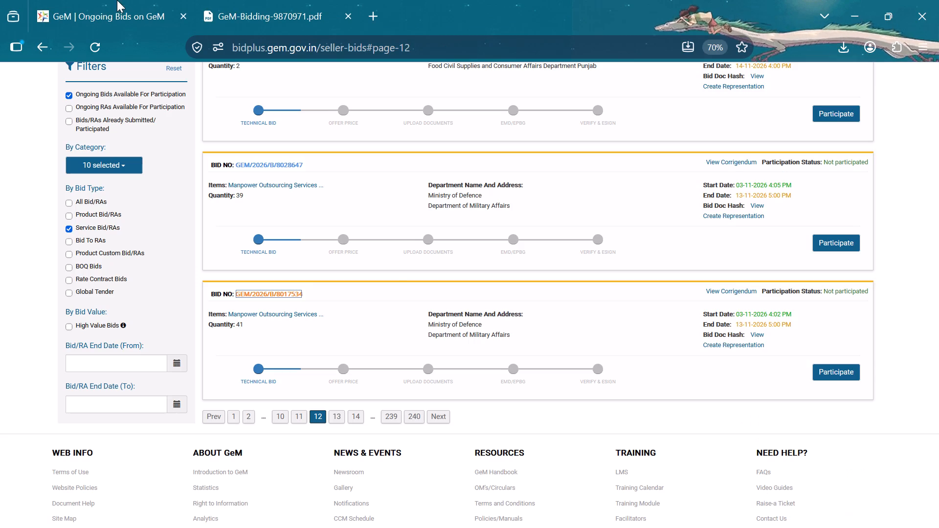
{"action": "key", "text": "alt+Tab"}
{"action": "key", "text": "Tab"}
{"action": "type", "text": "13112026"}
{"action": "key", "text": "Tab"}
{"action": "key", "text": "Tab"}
Check the bid's quantity in the ongoing bids list, set Quantity to 41, and submit the form for GEM/2026/B/8017534.
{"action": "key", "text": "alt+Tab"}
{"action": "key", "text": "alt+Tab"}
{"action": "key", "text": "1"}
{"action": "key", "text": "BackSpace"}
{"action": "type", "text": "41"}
{"action": "scroll", "coordinate": [397, 276], "scroll_direction": "down", "scroll_amount": 7}
{"action": "left_click", "coordinate": [344, 435]}
Open the document for bid GEM/2026/B/8028647 from the ongoing bids list and close the previous bid document.
{"action": "key", "text": "alt+Tab"}
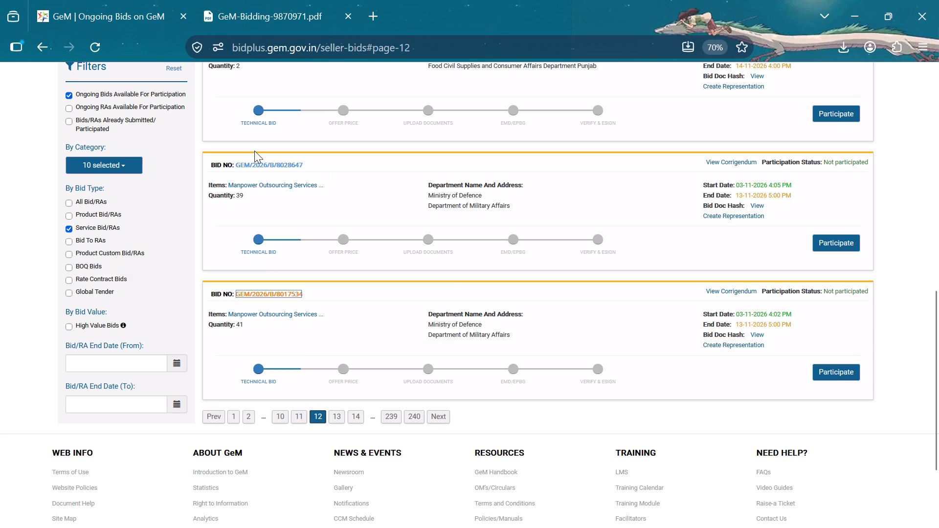
{"action": "left_click", "coordinate": [254, 151]}
{"action": "left_click", "coordinate": [261, 165]}
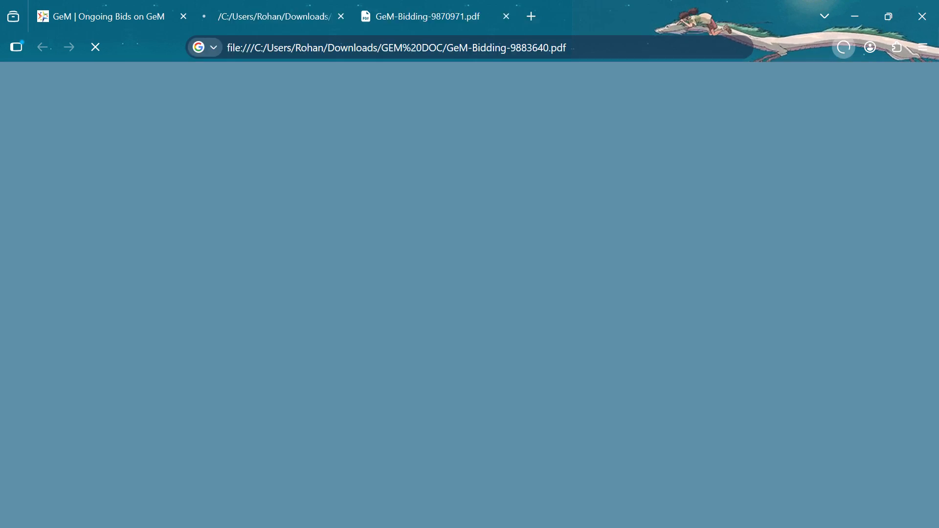
{"action": "left_click", "coordinate": [511, 19]}
Examine the bid document for its qualification requirements, minimum wage undertaking, buyer-added terms and consignee location.
{"action": "scroll", "coordinate": [543, 276], "scroll_direction": "down", "scroll_amount": 8}
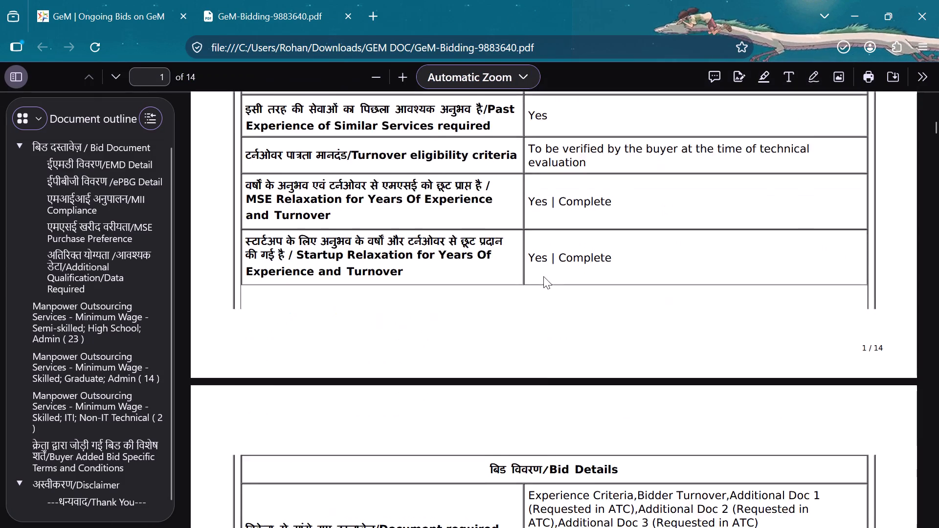
{"action": "scroll", "coordinate": [543, 276], "scroll_direction": "down", "scroll_amount": 20}
{"action": "scroll", "coordinate": [543, 276], "scroll_direction": "down", "scroll_amount": 1}
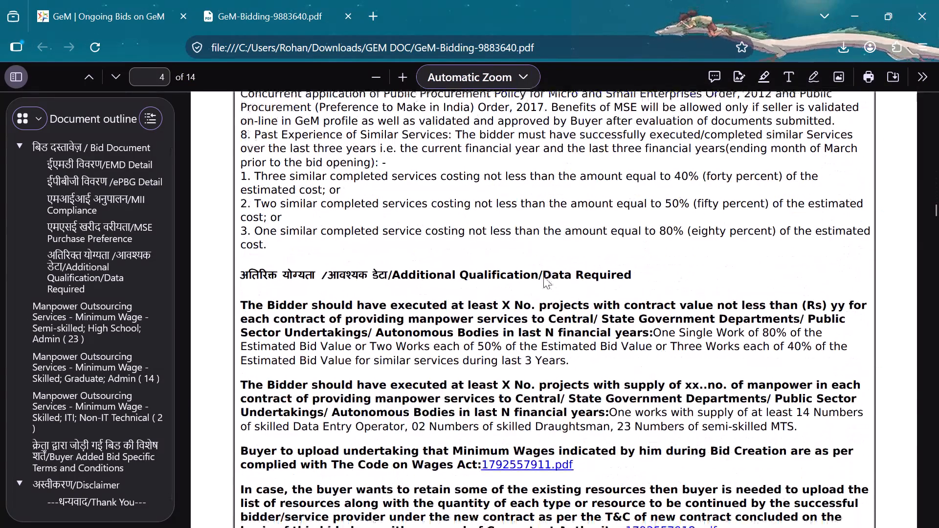
{"action": "scroll", "coordinate": [543, 276], "scroll_direction": "down", "scroll_amount": 2}
{"action": "left_click", "coordinate": [527, 301]}
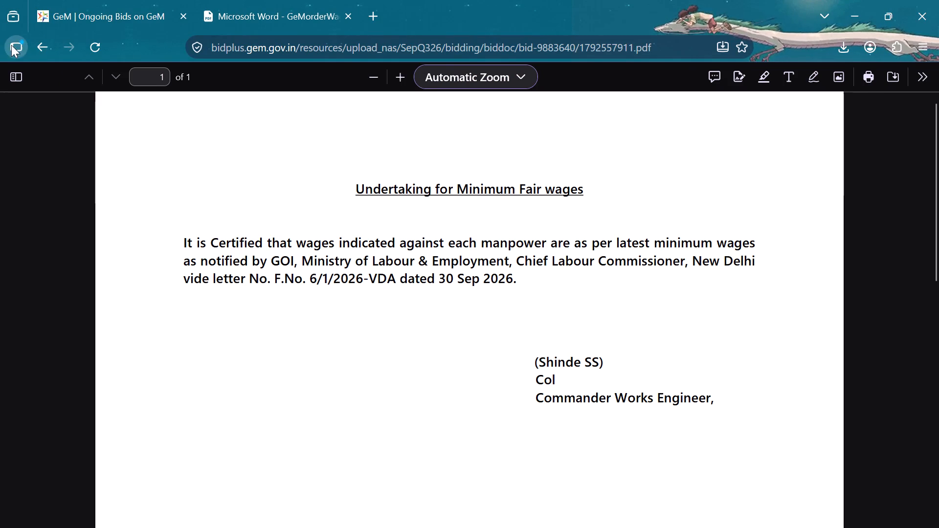
{"action": "left_click", "coordinate": [37, 48]}
{"action": "key", "text": "ctrl+Down"}
{"action": "scroll", "coordinate": [527, 230], "scroll_direction": "up", "scroll_amount": 3}
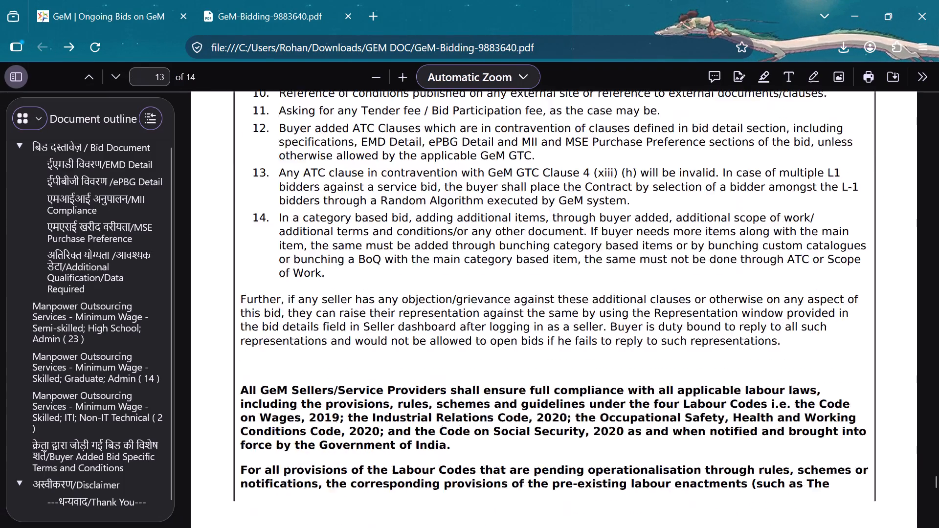
{"action": "scroll", "coordinate": [527, 230], "scroll_direction": "up", "scroll_amount": 18}
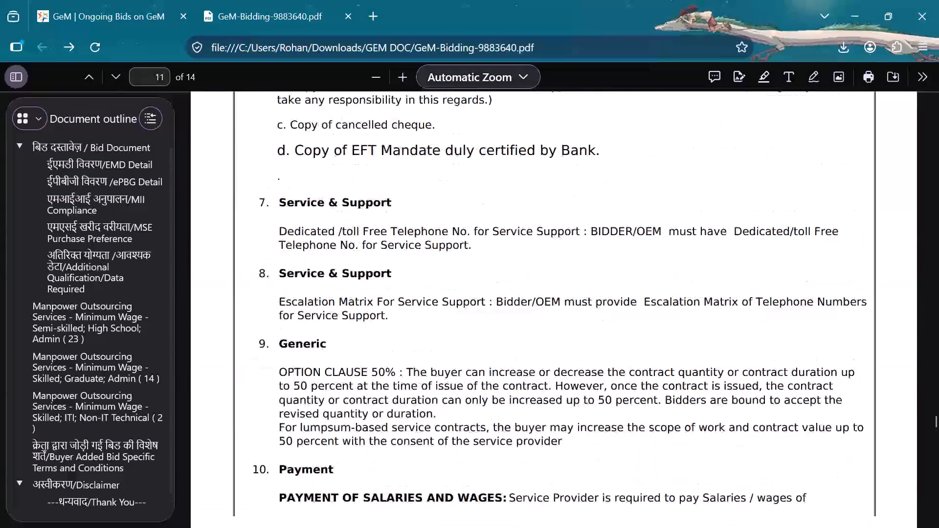
{"action": "scroll", "coordinate": [527, 230], "scroll_direction": "up", "scroll_amount": 14}
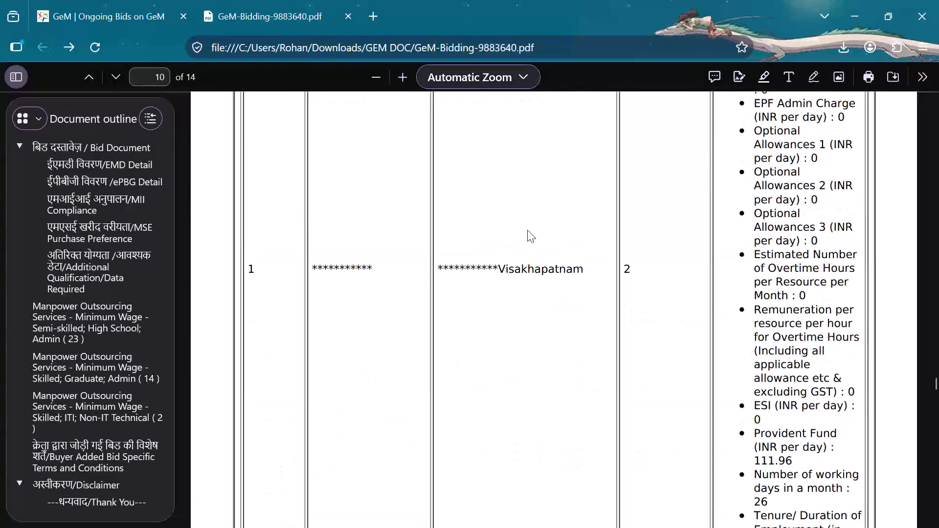
{"action": "left_click", "coordinate": [181, 0]}
{"action": "left_click", "coordinate": [246, 0]}
Copy bid number GEM/2026/B/8028647 from its document into GEM Id of a new form response.
{"action": "key", "text": "ctrl+Up"}
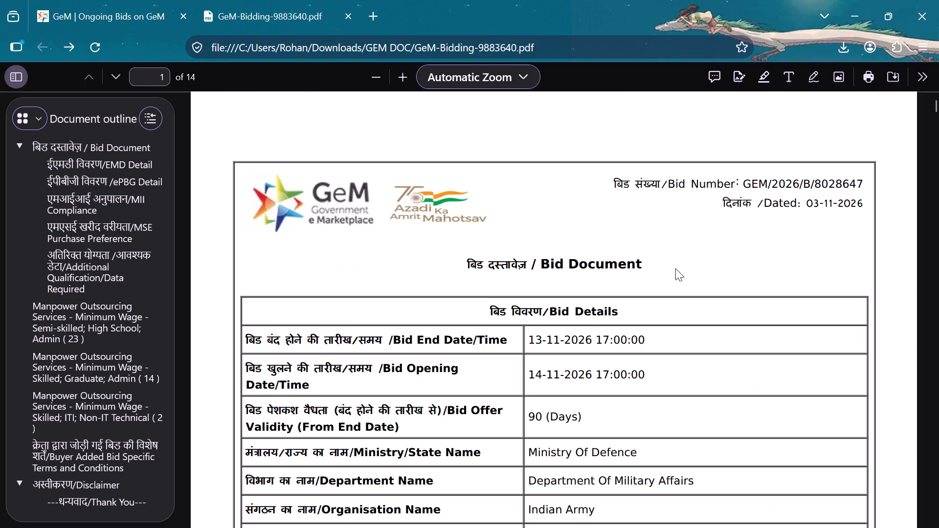
{"action": "double_click", "coordinate": [747, 191]}
{"action": "double_click", "coordinate": [748, 184]}
{"action": "key", "text": "ctrl+shift+Right"}
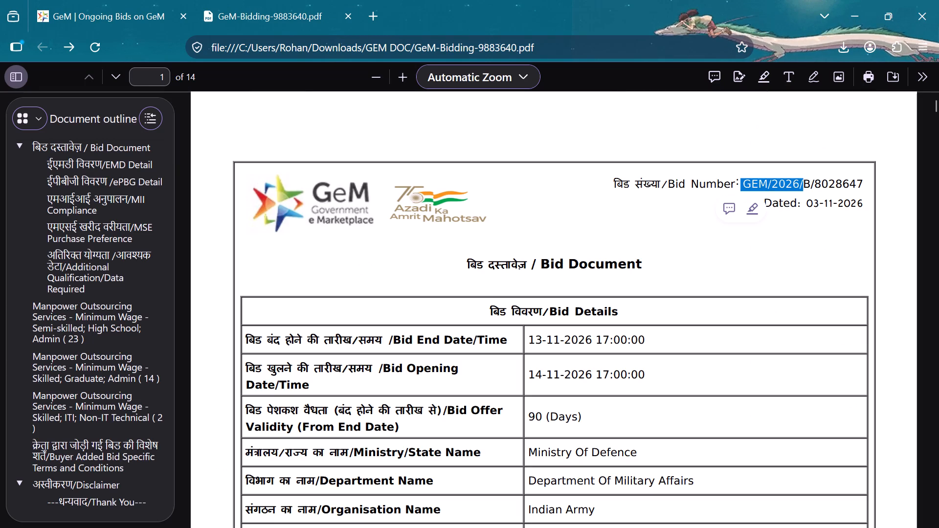
{"action": "key", "text": "ctrl+shift+Right"}
{"action": "key", "text": "ctrl+shift+Right"}
{"action": "key", "text": "ctrl+c"}
{"action": "key", "text": "ctrl+c"}
{"action": "scroll", "coordinate": [685, 260], "scroll_direction": "down", "scroll_amount": 12}
{"action": "key", "text": "alt+Tab"}
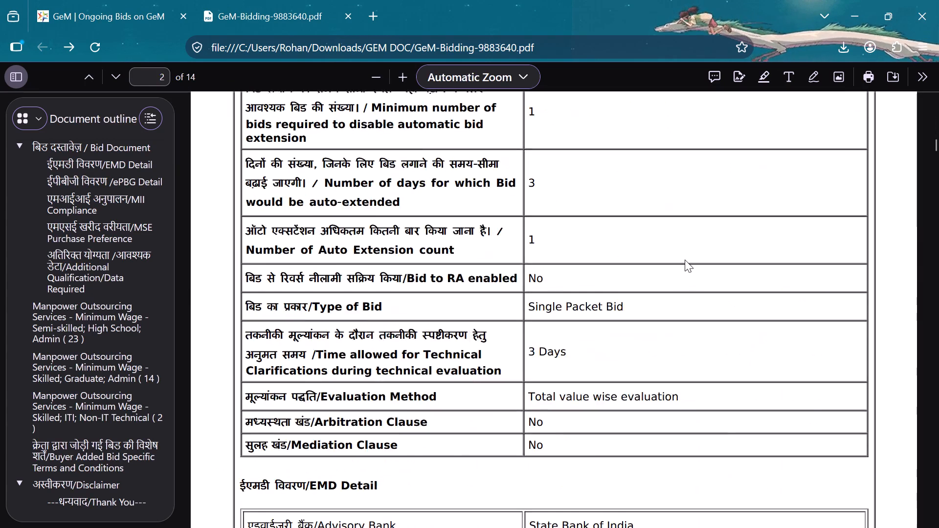
{"action": "left_click", "coordinate": [370, 221]}
{"action": "key", "text": "alt+Tab"}
{"action": "key", "text": "alt+Tab"}
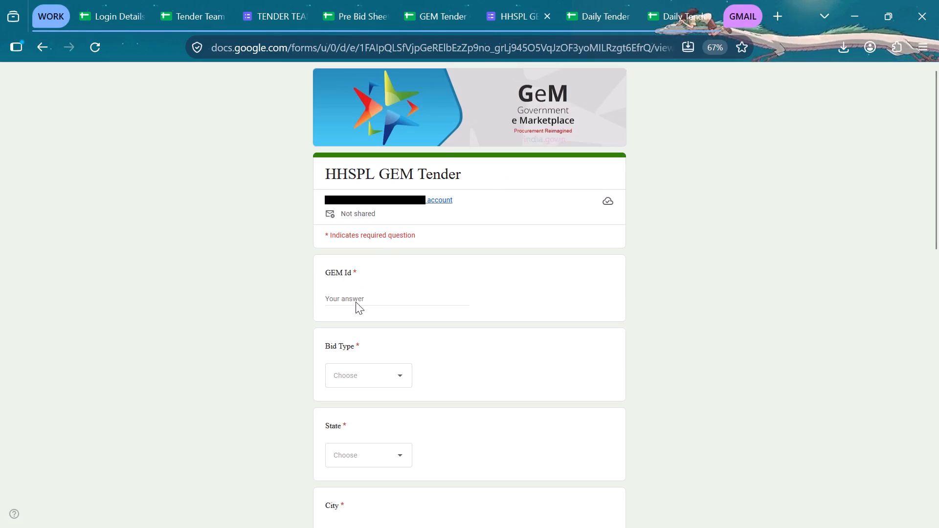
{"action": "left_click", "coordinate": [356, 302]}
{"action": "key", "text": "ctrl+v"}
Set Bid Type to S and State to AP, checking the bid document for the location.
{"action": "key", "text": "Tab"}
{"action": "key", "text": "s"}
{"action": "key", "text": "Tab"}
{"action": "key", "text": "alt+Tab"}
{"action": "scroll", "coordinate": [356, 302], "scroll_direction": "down", "scroll_amount": 10}
{"action": "key", "text": "alt+Tab"}
{"action": "key", "text": "a"}
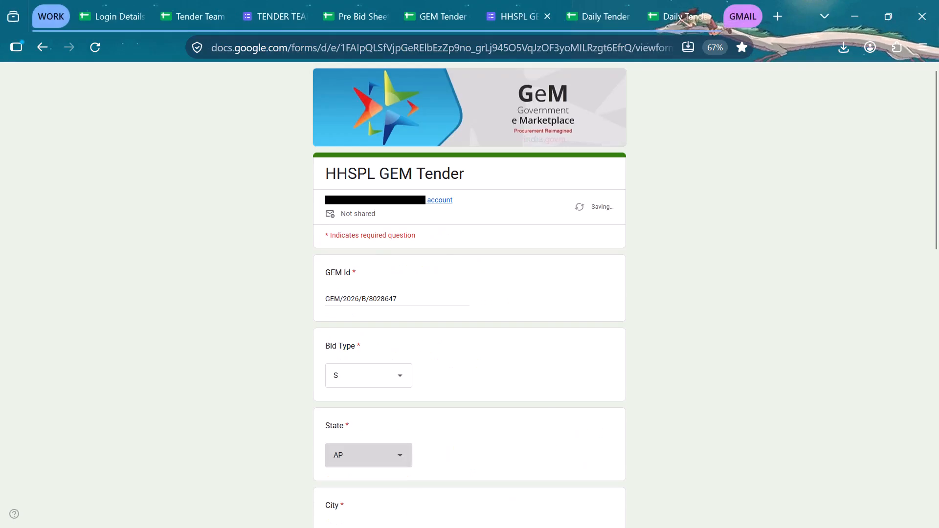
Find the consignee location in the bid document and copy Visakhapatnam into City.
{"action": "key", "text": "Tab"}
{"action": "key", "text": "alt+Tab"}
{"action": "scroll", "coordinate": [356, 302], "scroll_direction": "down", "scroll_amount": 20}
{"action": "scroll", "coordinate": [356, 302], "scroll_direction": "down", "scroll_amount": 3}
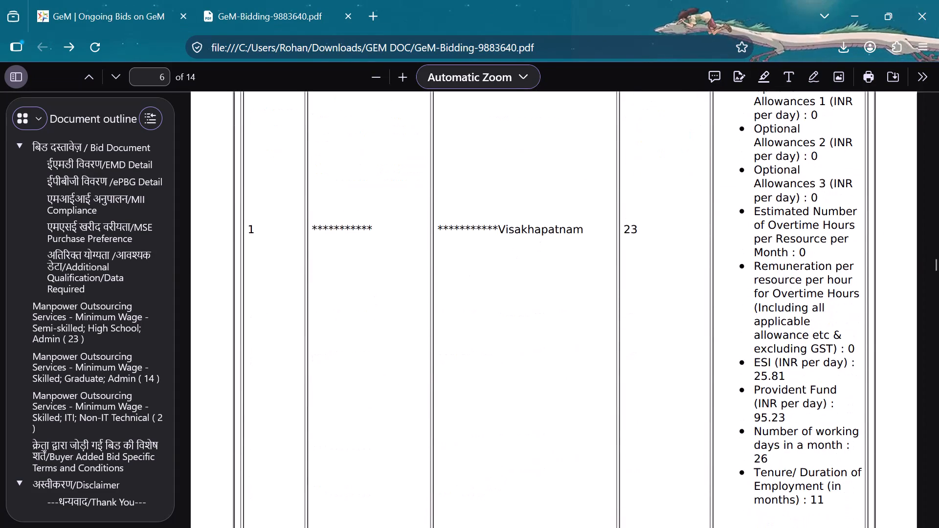
{"action": "double_click", "coordinate": [535, 236]}
{"action": "key", "text": "ctrl+c"}
{"action": "key", "text": "alt+Tab"}
{"action": "key", "text": "ctrl+v"}
Set both Pasara and Pre Bid Meeting to N in the form.
{"action": "key", "text": "Tab"}
{"action": "key", "text": "n"}
{"action": "key", "text": "Tab"}
{"action": "key", "text": "n"}
Look up the end date of GEM/2026/B/8028647 in the ongoing bids list and set Closing Date to 13/11/2026.
{"action": "key", "text": "alt+Tab"}
{"action": "left_click", "coordinate": [51, 0]}
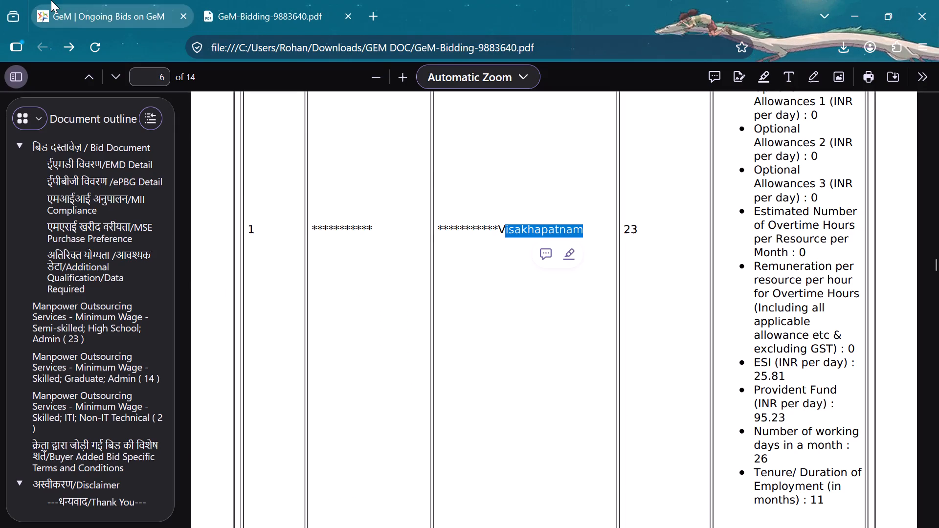
{"action": "key", "text": "alt+Tab"}
{"action": "key", "text": "Tab"}
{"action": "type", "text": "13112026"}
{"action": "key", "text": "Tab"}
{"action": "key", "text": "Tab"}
Check the bid's quantity in the ongoing bids list, set Quantity to 39, and submit the form for GEM/2026/B/8028647.
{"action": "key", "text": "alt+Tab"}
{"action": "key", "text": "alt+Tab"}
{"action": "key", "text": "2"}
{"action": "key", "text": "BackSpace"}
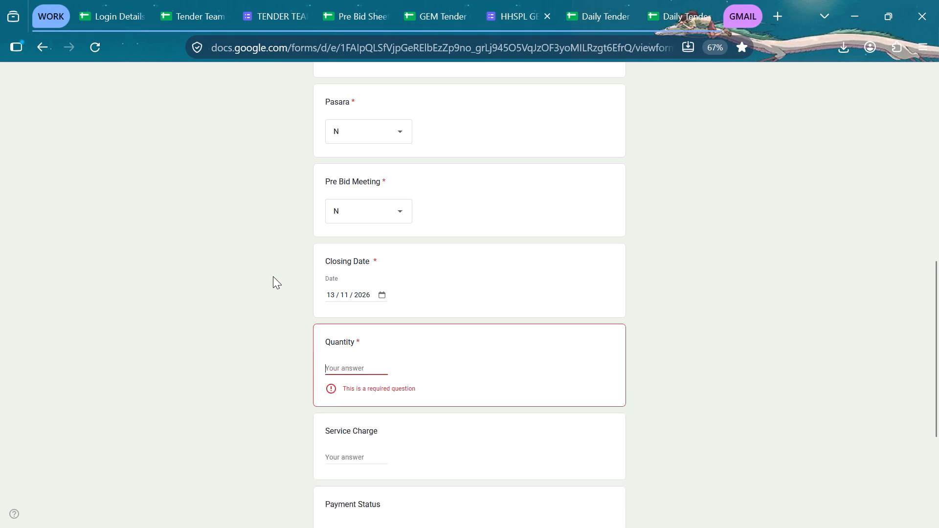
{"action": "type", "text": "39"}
{"action": "left_click", "coordinate": [339, 431]}
Open the document for the Revenue Department Uttarakhand bid GEM/2026/B/8233458 from page 12 of the ongoing bids list.
{"action": "key", "text": "alt+Tab"}
{"action": "scroll", "coordinate": [319, 243], "scroll_direction": "up", "scroll_amount": 3}
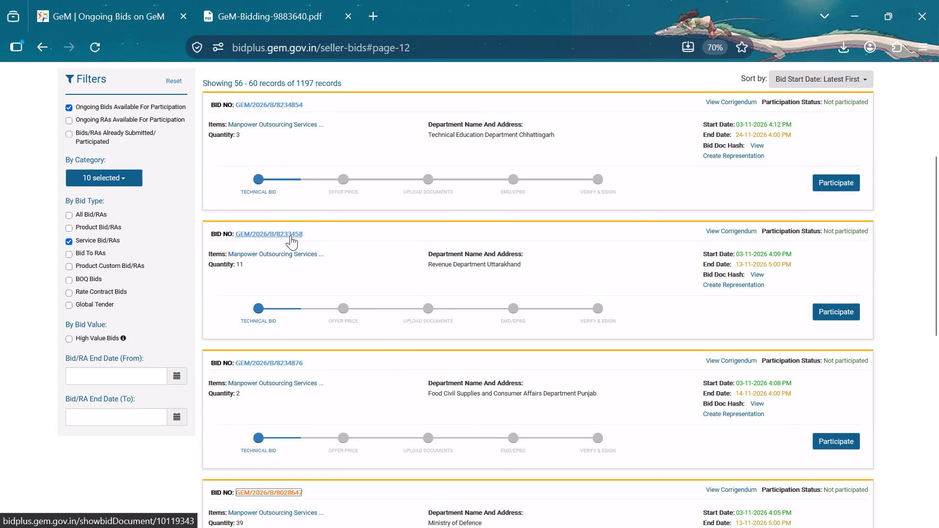
{"action": "left_click", "coordinate": [291, 235]}
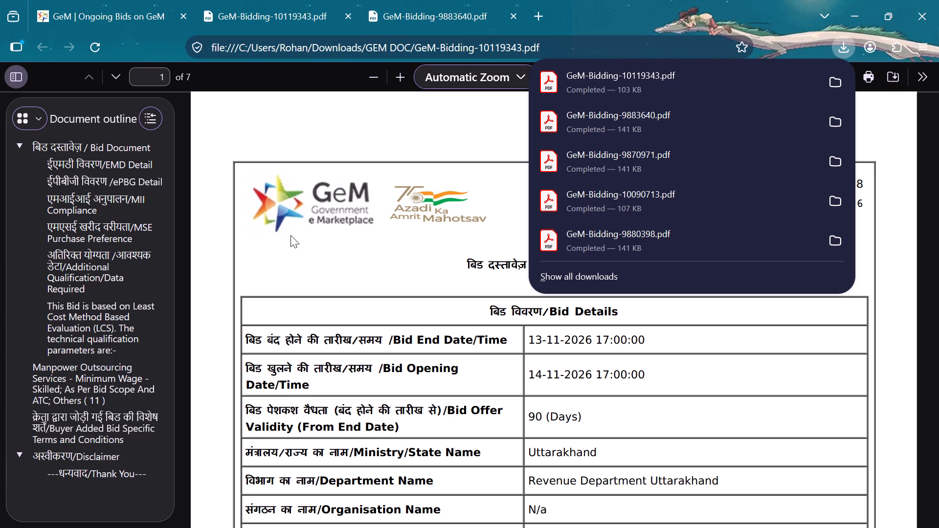
{"action": "left_click", "coordinate": [280, 241]}
Copy bid number GEM/2026/B/8233458 from its document into GEM Id of a new form response.
{"action": "double_click", "coordinate": [751, 185]}
{"action": "key", "text": "ctrl+shift+Right"}
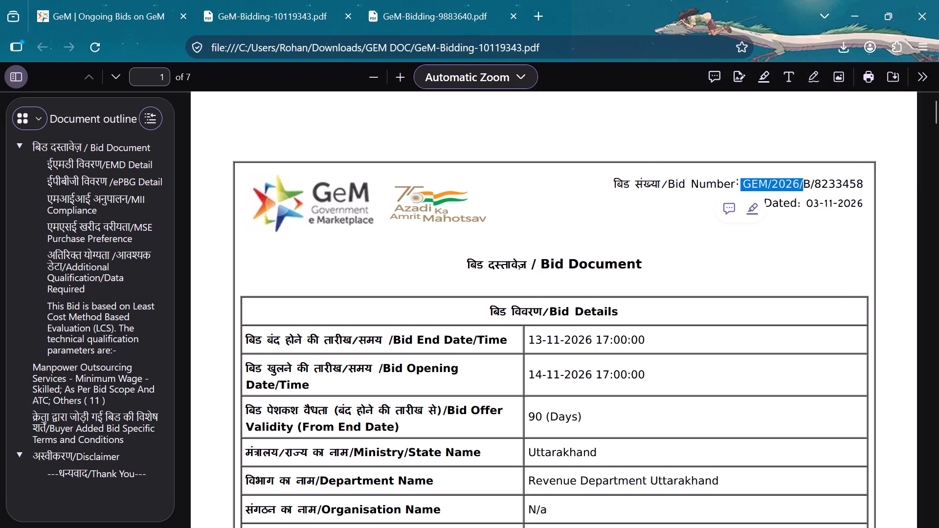
{"action": "key", "text": "ctrl+shift+Right"}
{"action": "key", "text": "ctrl+shift+Right"}
{"action": "key", "text": "ctrl+c"}
{"action": "scroll", "coordinate": [596, 323], "scroll_direction": "down", "scroll_amount": 8}
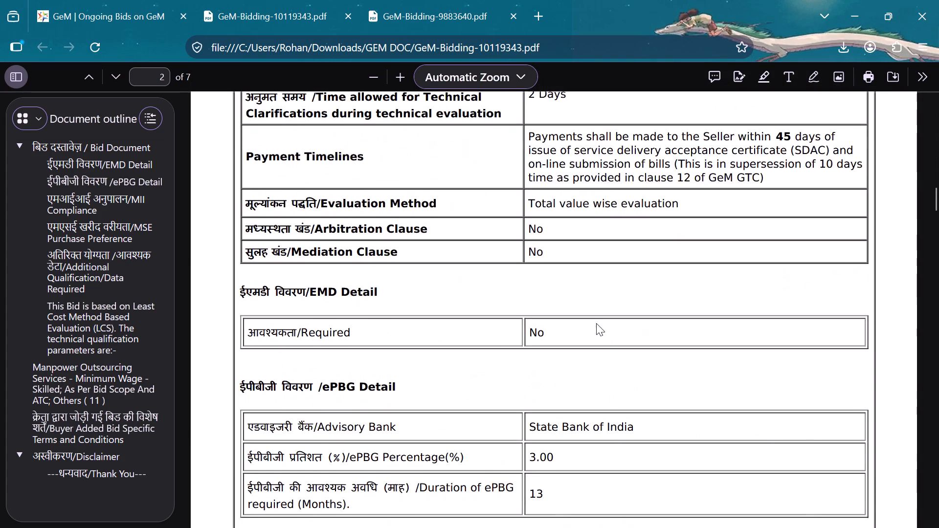
{"action": "scroll", "coordinate": [596, 323], "scroll_direction": "down", "scroll_amount": 4}
{"action": "key", "text": "alt+Tab"}
{"action": "left_click", "coordinate": [393, 222]}
{"action": "key", "text": "alt+Tab"}
{"action": "key", "text": "alt+Tab"}
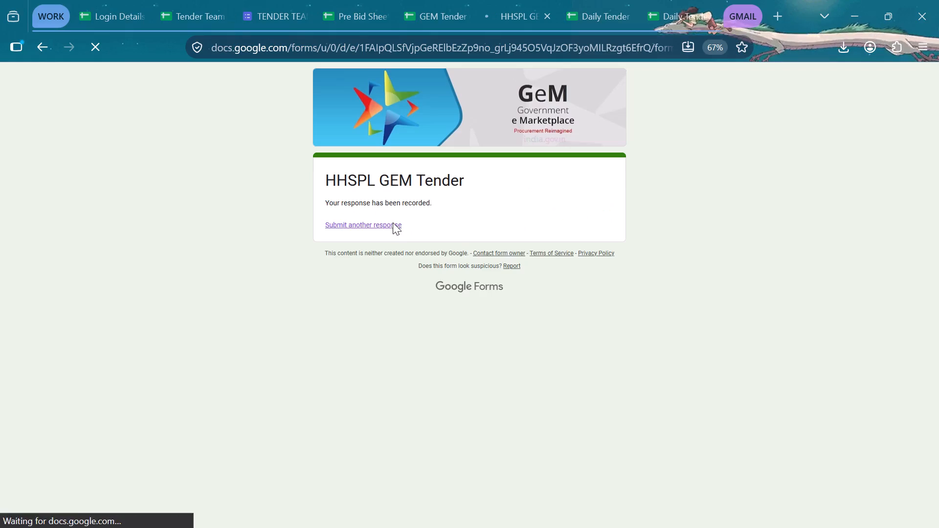
{"action": "left_click", "coordinate": [375, 294]}
{"action": "key", "text": "ctrl+v"}
Check the bid document and set Bid Type to M.
{"action": "key", "text": "Tab"}
{"action": "key", "text": "alt+Tab"}
{"action": "key", "text": "alt+Tab"}
{"action": "key", "text": "m"}
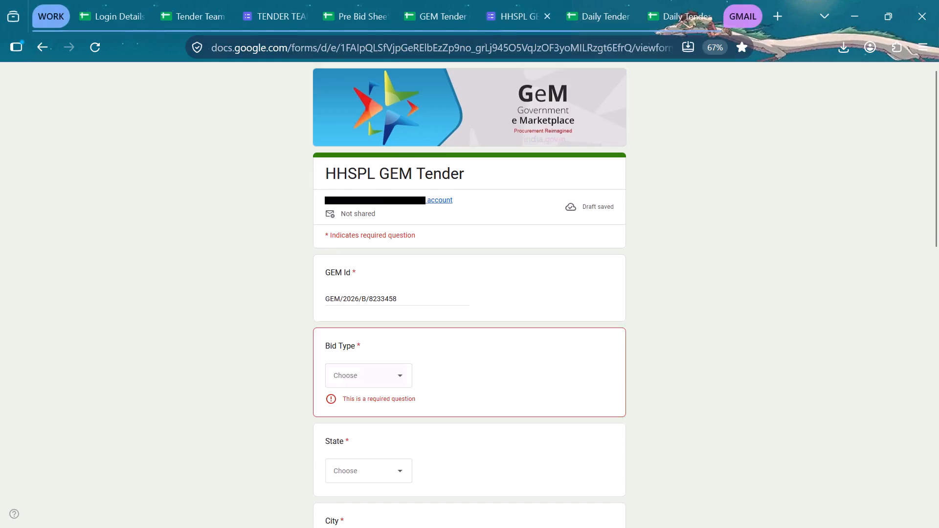
Find the consignee location in the bid document, set State to UK, and copy NAINITAL into City.
{"action": "key", "text": "Tab"}
{"action": "key", "text": "alt+Tab"}
{"action": "scroll", "coordinate": [375, 294], "scroll_direction": "down", "scroll_amount": 20}
{"action": "scroll", "coordinate": [375, 294], "scroll_direction": "down", "scroll_amount": 10}
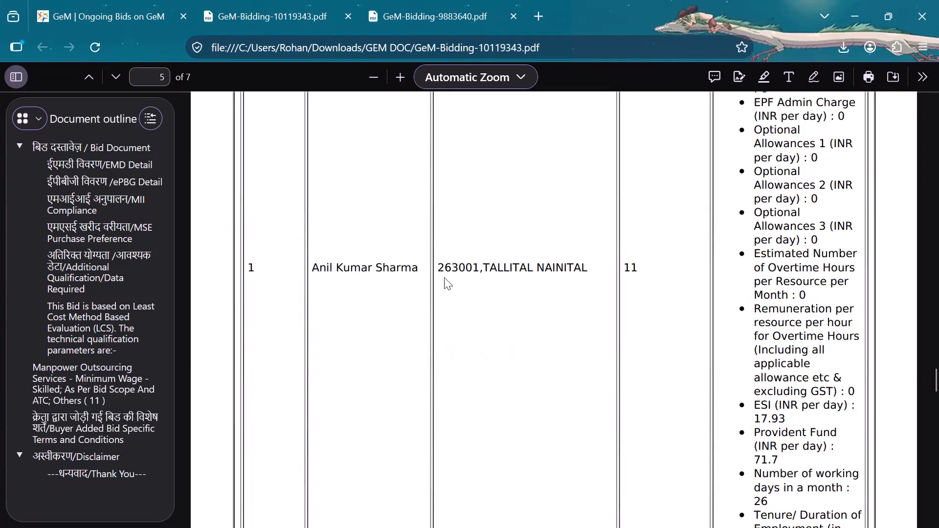
{"action": "double_click", "coordinate": [546, 269]}
{"action": "key", "text": "ctrl+c"}
{"action": "key", "text": "alt+Tab"}
{"action": "key", "text": "u"}
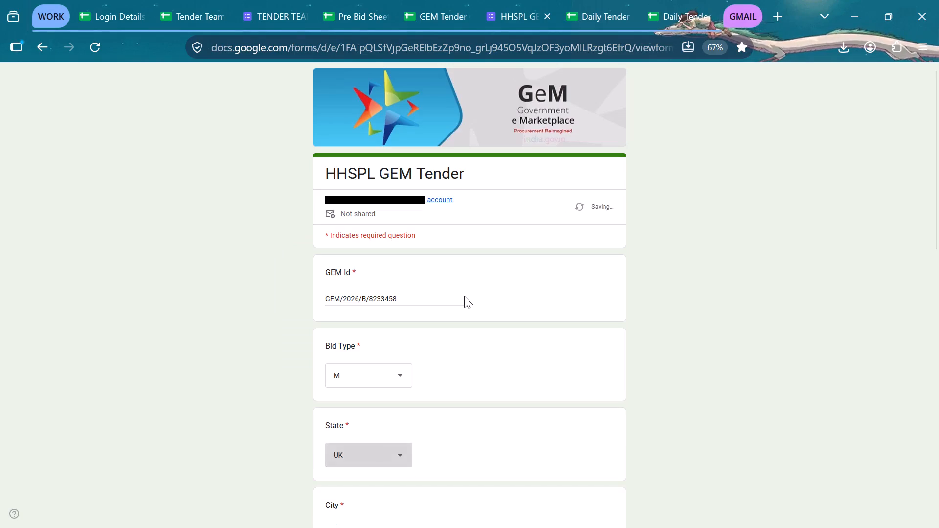
{"action": "key", "text": "Tab"}
{"action": "key", "text": "ctrl+v"}
Set both Pasara and Pre Bid Meeting to N in the form.
{"action": "key", "text": "Tab"}
{"action": "key", "text": "n"}
{"action": "key", "text": "Tab"}
{"action": "key", "text": "n"}
Look up the end date of GEM/2026/B/8233458 in the ongoing bids list and set Closing Date to 13/11/2026.
{"action": "key", "text": "alt+Tab"}
{"action": "left_click", "coordinate": [152, 0]}
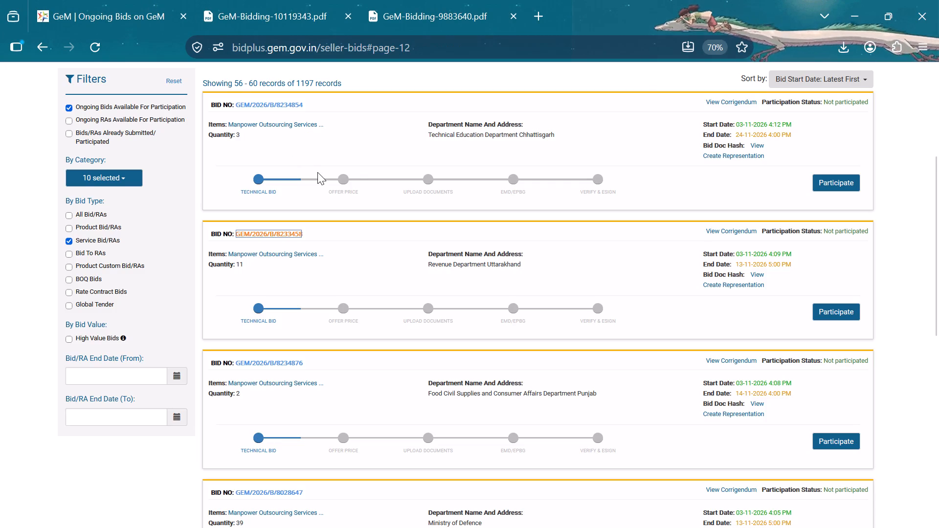
{"action": "key", "text": "alt+Tab"}
{"action": "key", "text": "Tab"}
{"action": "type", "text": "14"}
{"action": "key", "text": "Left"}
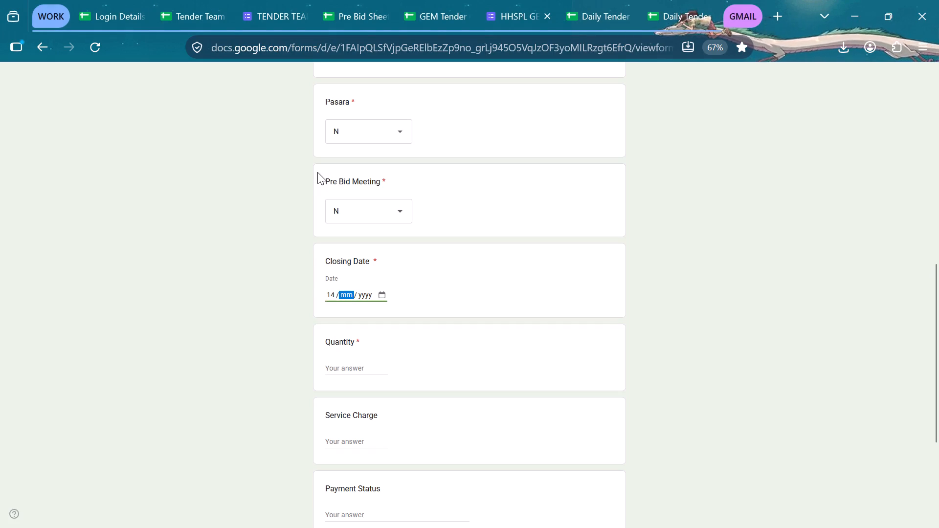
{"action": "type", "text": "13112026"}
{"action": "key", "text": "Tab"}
Check the bid's quantity in the ongoing bids list, set Quantity to 11, and submit the form for GEM/2026/B/8233458.
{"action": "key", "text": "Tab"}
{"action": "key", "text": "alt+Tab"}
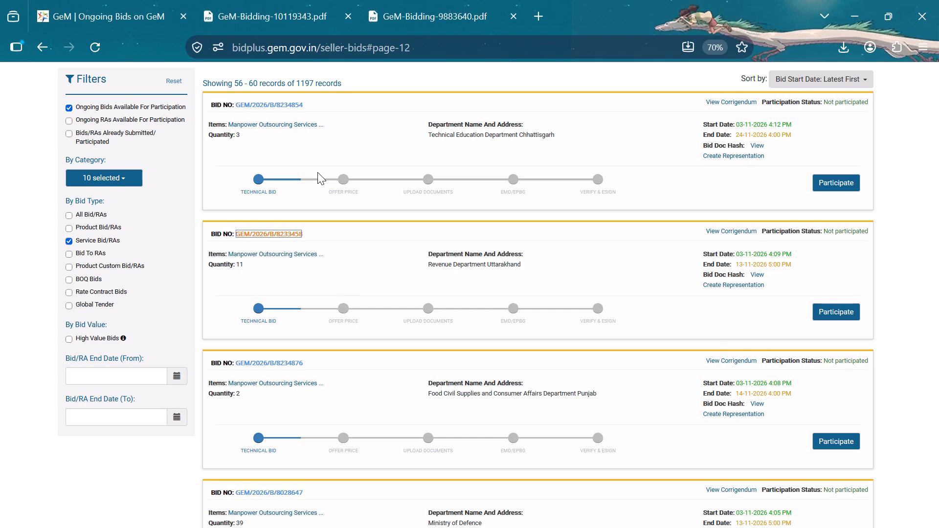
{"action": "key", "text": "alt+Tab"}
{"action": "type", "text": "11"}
{"action": "scroll", "coordinate": [317, 172], "scroll_direction": "down", "scroll_amount": 6}
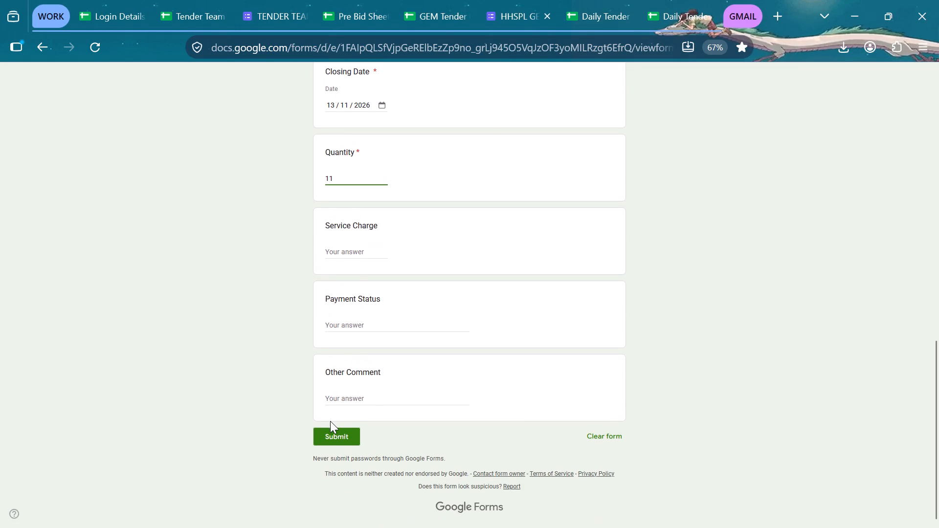
{"action": "left_click", "coordinate": [336, 430]}
Return to the ongoing bids list and go to page 11 of the results.
{"action": "key", "text": "alt+Tab"}
{"action": "scroll", "coordinate": [324, 245], "scroll_direction": "down", "scroll_amount": 9}
{"action": "left_click", "coordinate": [303, 306]}
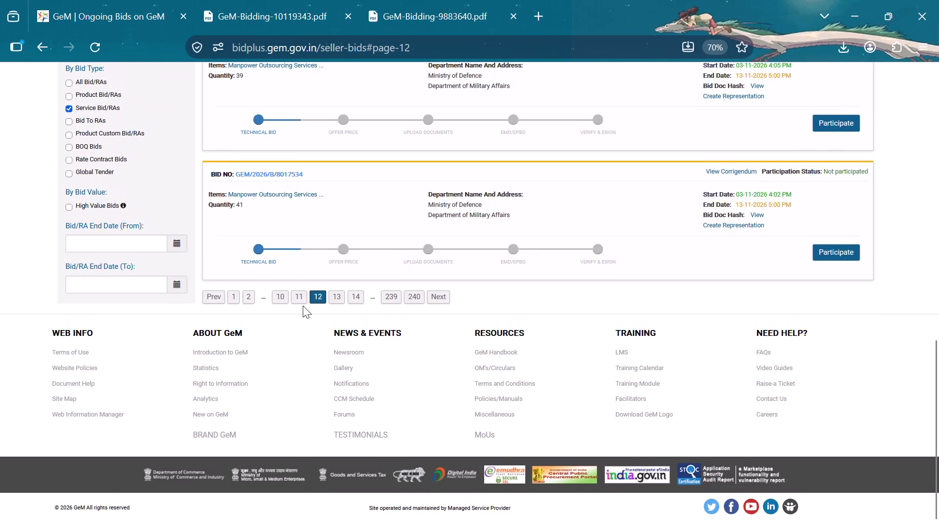
{"action": "left_click", "coordinate": [302, 295]}
Close the finished bid document GeM-Bidding-10119343.pdf and switch back to the form.
{"action": "double_click", "coordinate": [344, 14]}
{"action": "key", "text": "alt+Tab"}
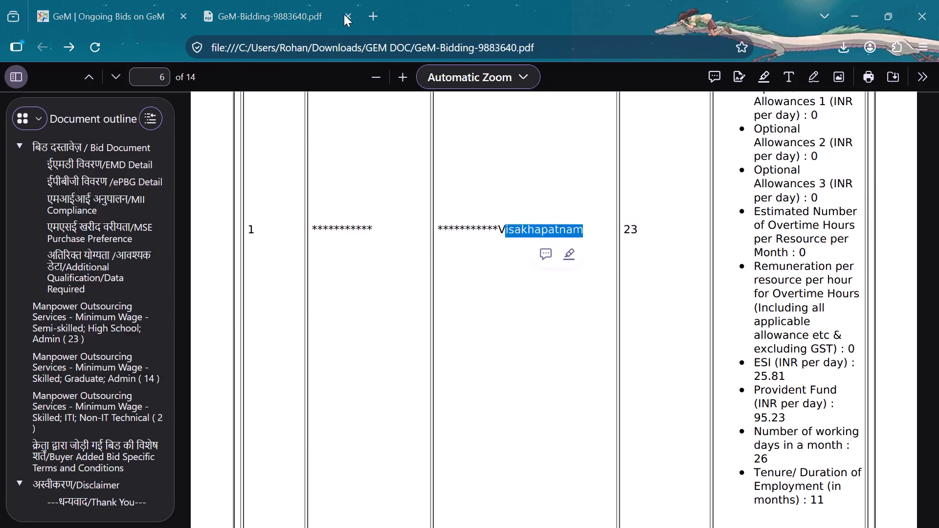
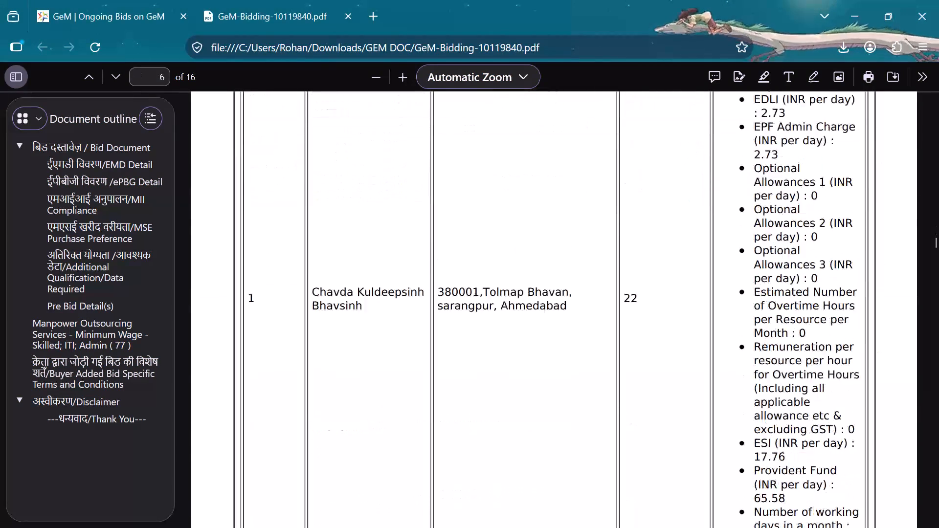
Copy the city from the consignee address, then fill the form with State GJ, City Ahmedabad, and N for Pasara and Pre Bid Meeting.
{"action": "scroll", "coordinate": [359, 301], "scroll_direction": "down", "scroll_amount": 2}
{"action": "double_click", "coordinate": [544, 265]}
{"action": "double_click", "coordinate": [546, 260]}
{"action": "key", "text": "ctrl+c"}
{"action": "key", "text": "alt+Tab"}
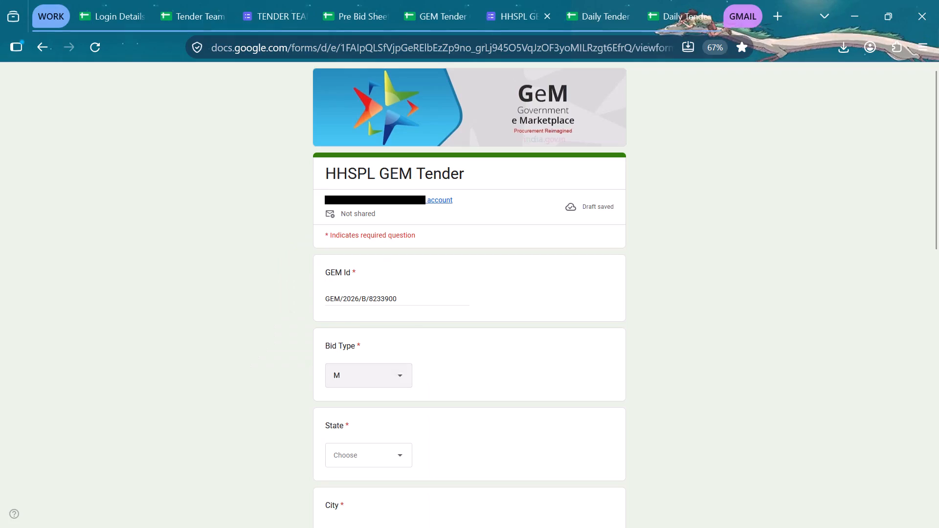
{"action": "key", "text": "Tab"}
{"action": "type", "text": "gj"}
{"action": "key", "text": "Tab"}
{"action": "key", "text": "ctrl+v"}
{"action": "key", "text": "Tab"}
{"action": "key", "text": "n"}
{"action": "key", "text": "Tab"}
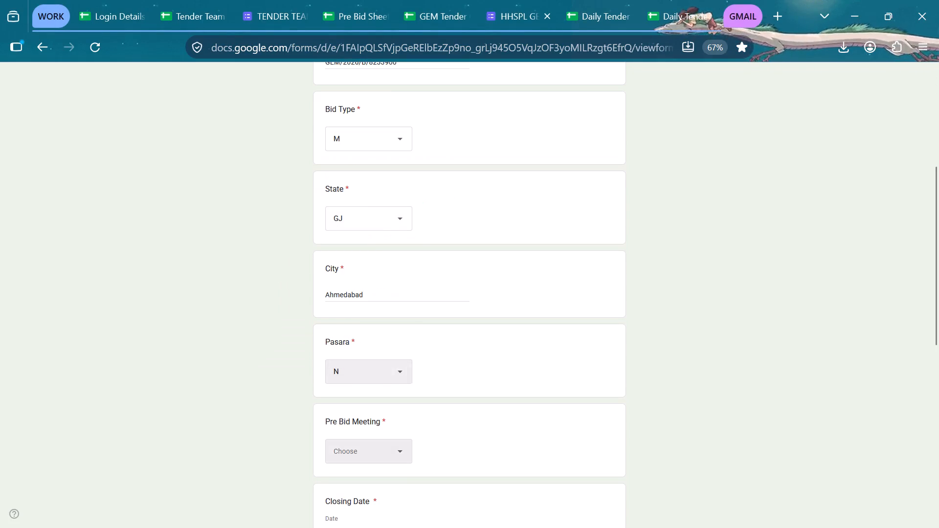
{"action": "key", "text": "n"}
Look up the end date of GEM/2026/B/8233900 in the ongoing bids list and set Closing Date to 16/11/2026.
{"action": "key", "text": "alt+Tab"}
{"action": "left_click", "coordinate": [144, 0]}
{"action": "key", "text": "alt+Tab"}
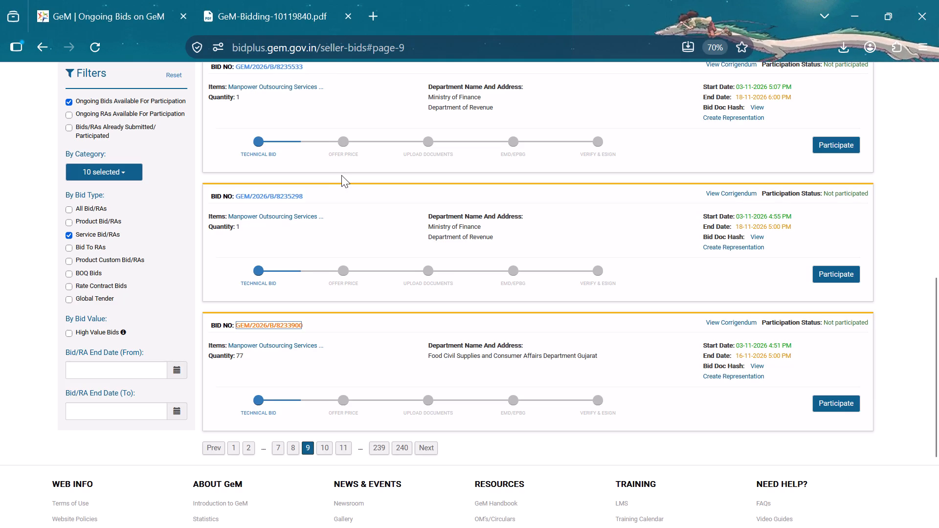
{"action": "key", "text": "Tab"}
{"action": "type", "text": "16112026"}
Check the bid's quantity in the ongoing bids list, set Quantity to 77, and submit the form for GEM/2026/B/8233900.
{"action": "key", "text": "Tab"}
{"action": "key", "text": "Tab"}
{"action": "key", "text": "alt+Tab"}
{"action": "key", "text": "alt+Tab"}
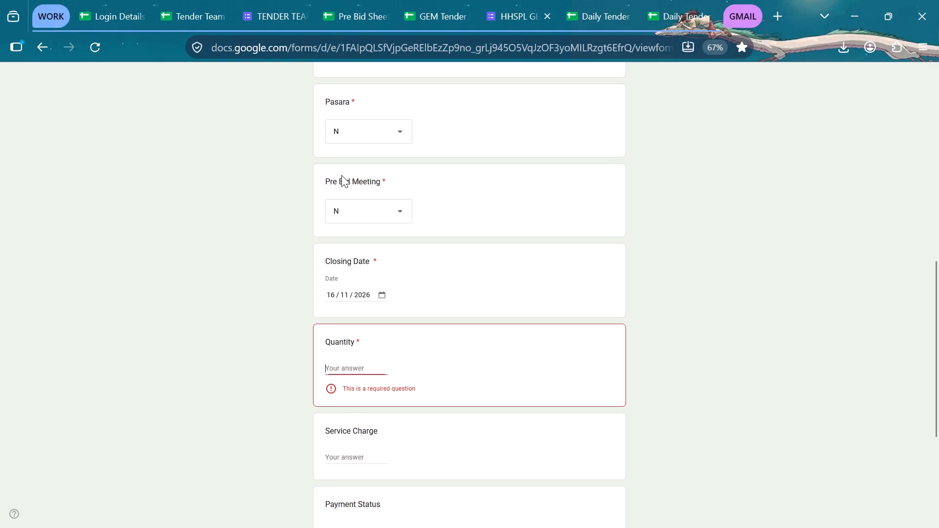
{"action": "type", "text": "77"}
{"action": "scroll", "coordinate": [341, 175], "scroll_direction": "down", "scroll_amount": 4}
{"action": "left_click", "coordinate": [328, 446]}
{"action": "left_click", "coordinate": [330, 441]}
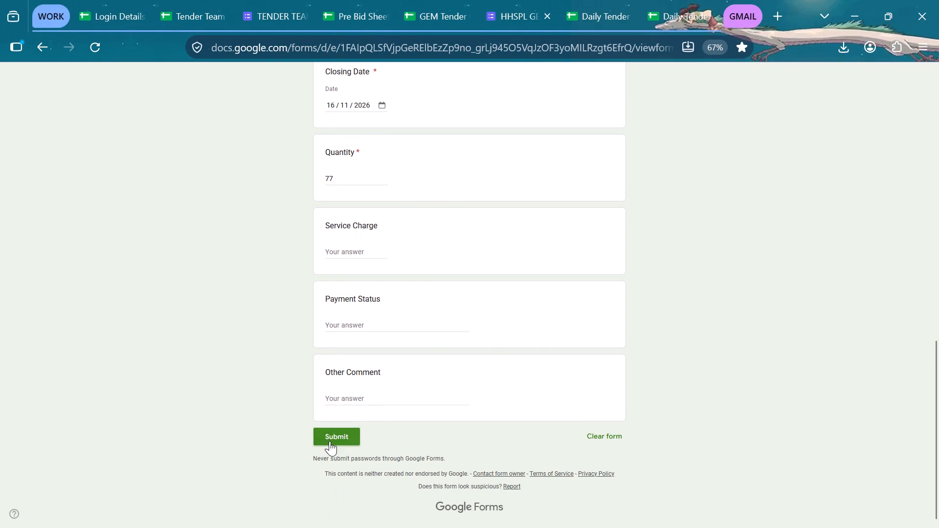
Return to the ongoing bids list, go to page 8 of the results, and close the finished document GeM-Bidding-10119840.pdf.
{"action": "key", "text": "alt+Tab"}
{"action": "scroll", "coordinate": [319, 247], "scroll_direction": "up", "scroll_amount": 3}
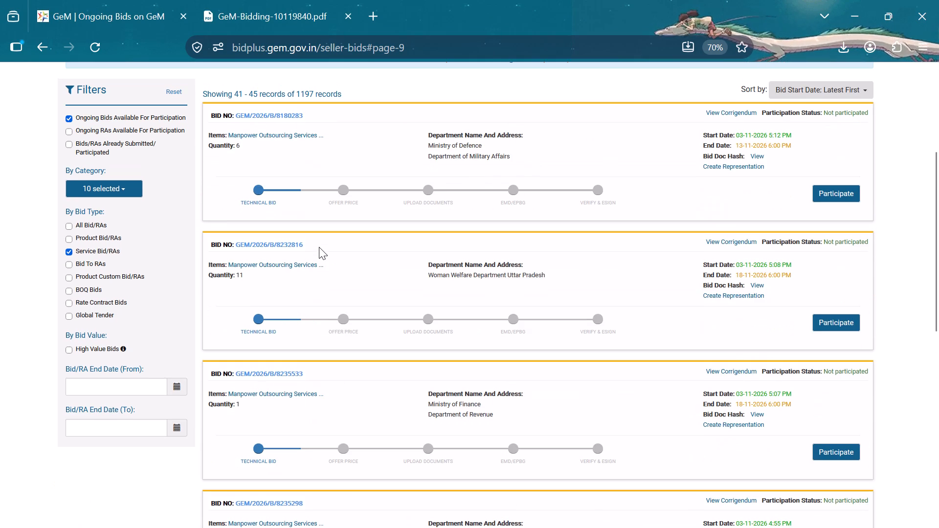
{"action": "scroll", "coordinate": [319, 247], "scroll_direction": "down", "scroll_amount": 8}
{"action": "left_click", "coordinate": [291, 296]}
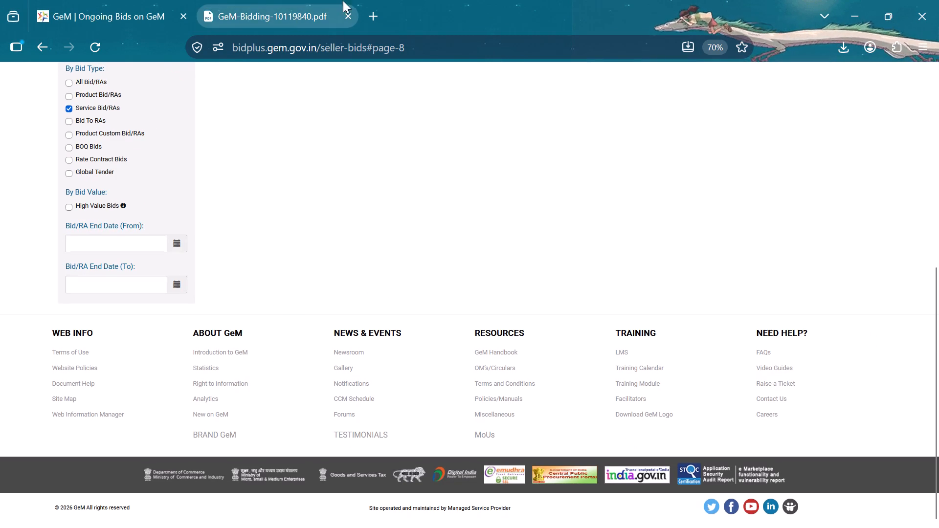
{"action": "left_click", "coordinate": [349, 17]}
{"action": "scroll", "coordinate": [328, 240], "scroll_direction": "down", "scroll_amount": 1}
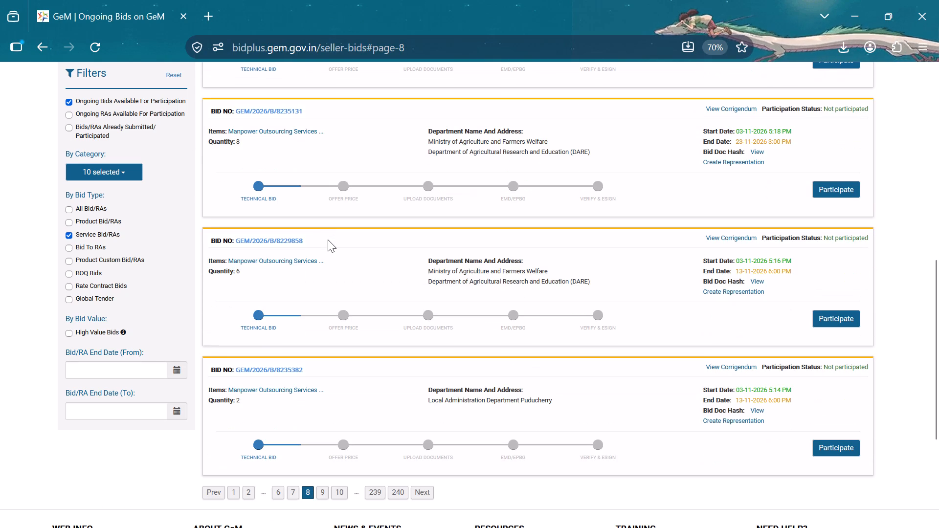
Open the bid document of GEM/2026/B/8235131 to check it, and close it without recording the bid.
{"action": "scroll", "coordinate": [299, 211], "scroll_direction": "up", "scroll_amount": 2}
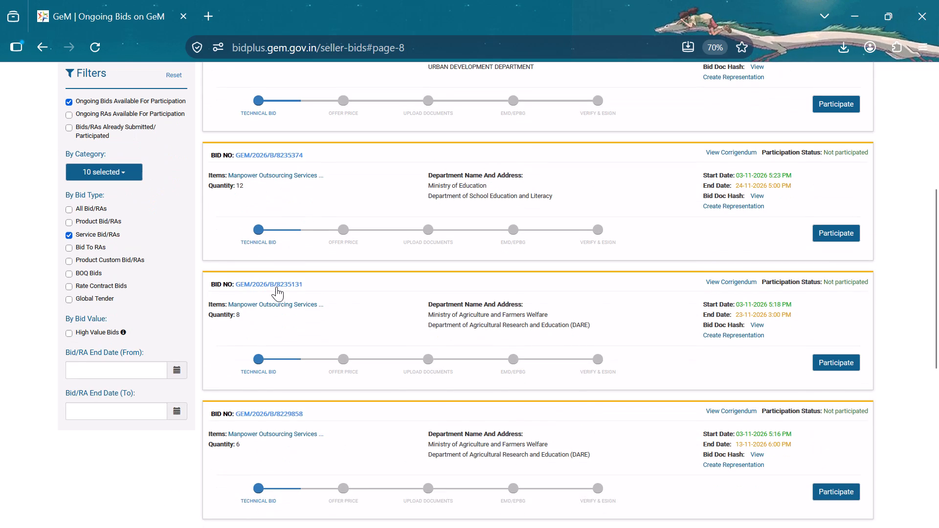
{"action": "left_click", "coordinate": [276, 283]}
{"action": "left_click", "coordinate": [385, 286]}
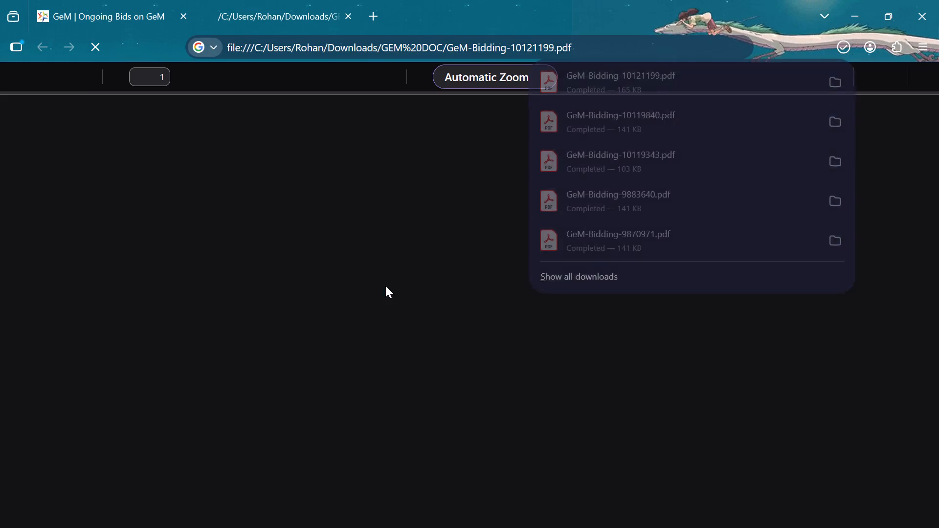
{"action": "double_click", "coordinate": [754, 184]}
{"action": "key", "text": "ctrl+shift+Right"}
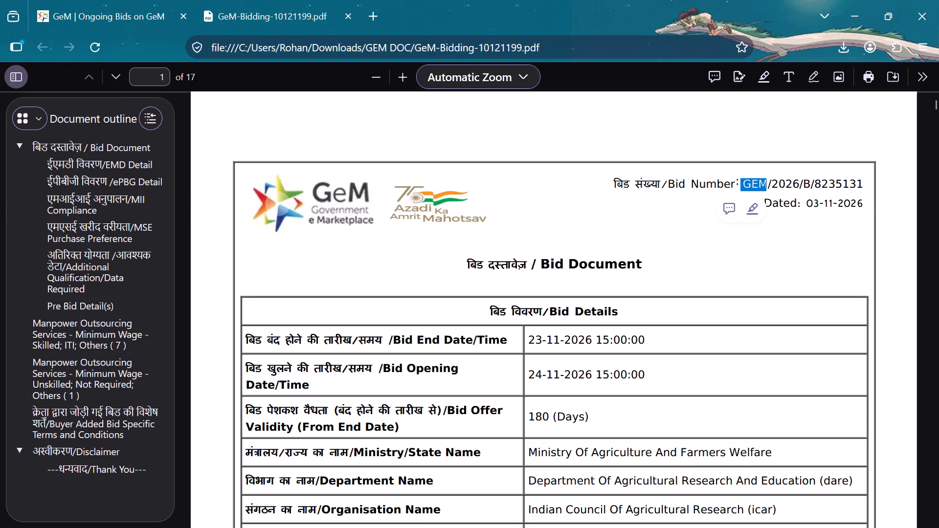
{"action": "key", "text": "ctrl+shift+Right"}
{"action": "left_click", "coordinate": [355, 11]}
{"action": "left_click", "coordinate": [351, 14]}
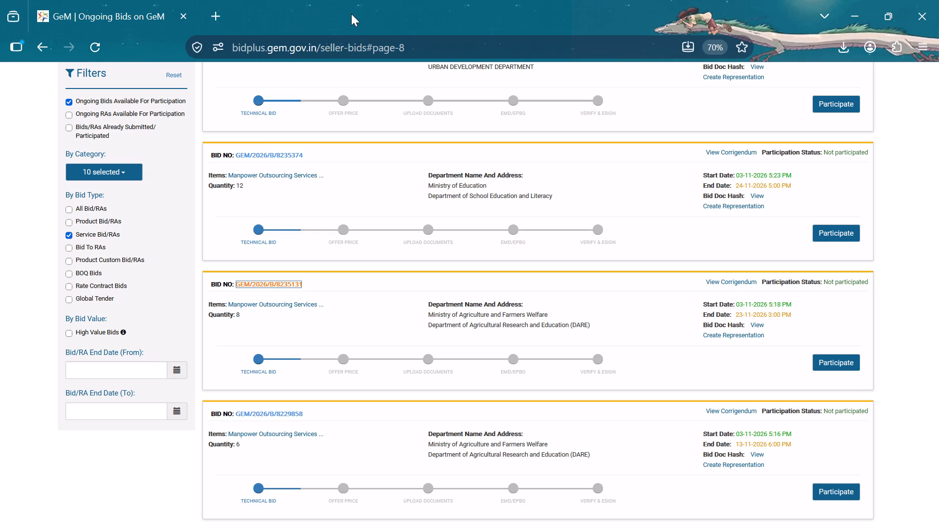
Open the bid document of GEM/2026/B/8235374 from page 8 of the list and copy its bid number.
{"action": "left_click", "coordinate": [296, 156]}
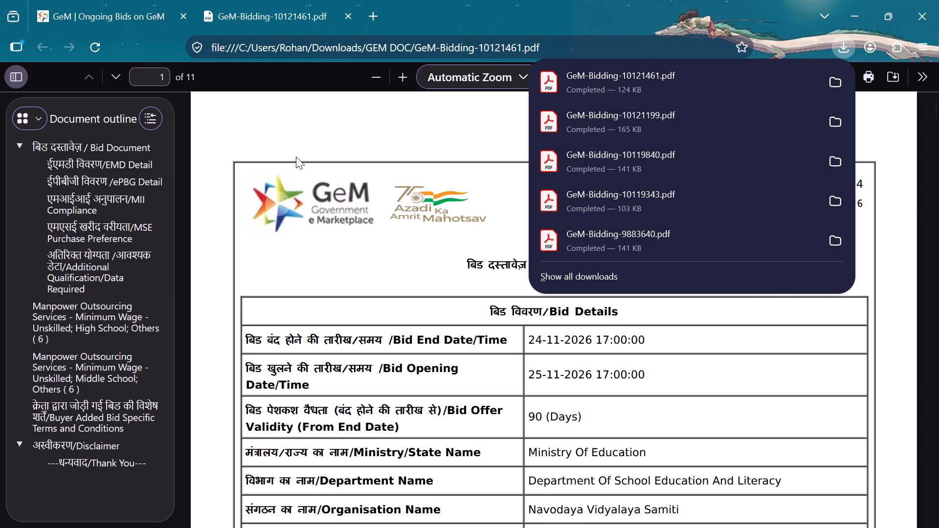
{"action": "left_click", "coordinate": [296, 156]}
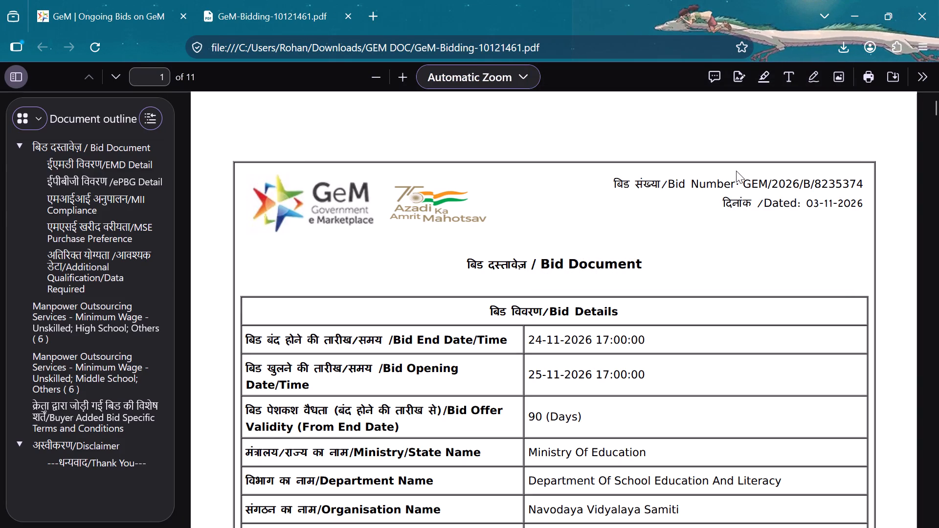
{"action": "double_click", "coordinate": [746, 183]}
{"action": "key", "text": "ctrl+shift+Right"}
{"action": "key", "text": "ctrl+shift+Right"}
{"action": "key", "text": "ctrl+shift+Right"}
{"action": "key", "text": "ctrl+c"}
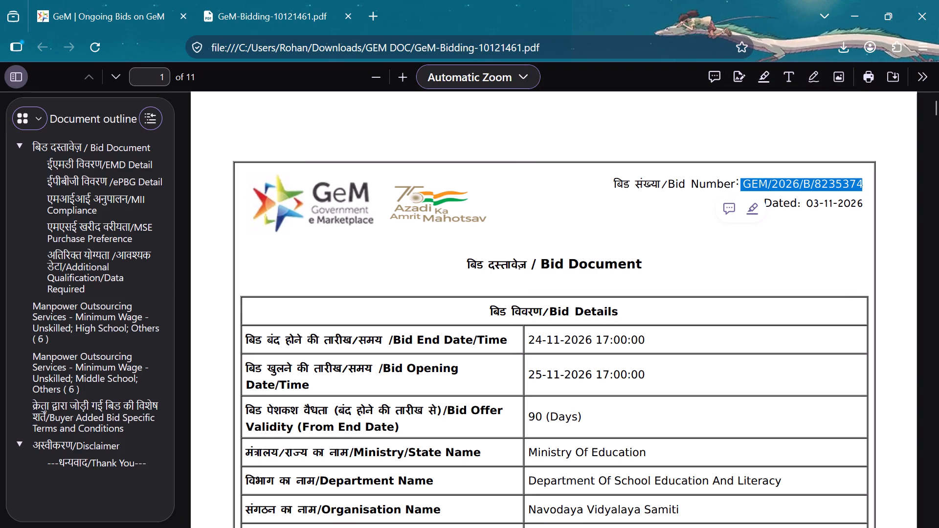
{"action": "key", "text": "ctrl+c"}
Start another response in the HHSPL GEM Tender form and enter GEM/2026/B/8235374 as the GEM Id.
{"action": "scroll", "coordinate": [546, 274], "scroll_direction": "down", "scroll_amount": 11}
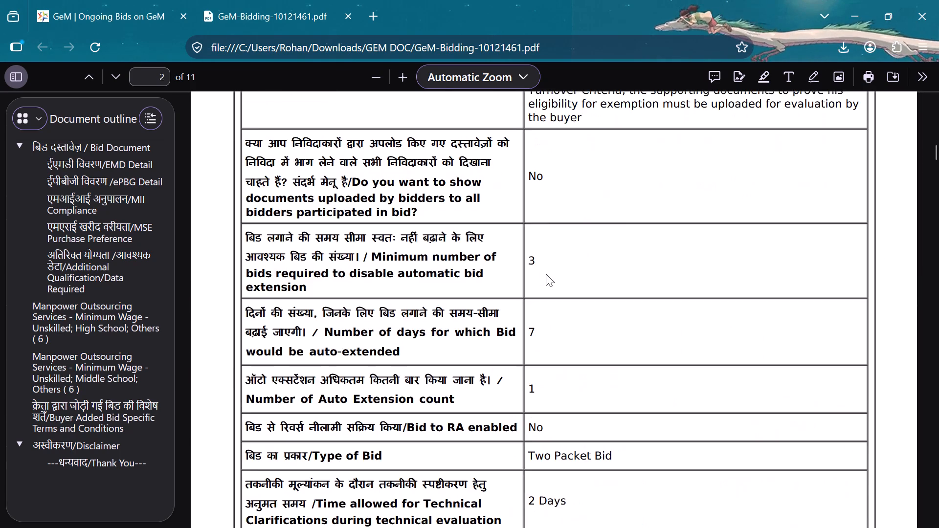
{"action": "key", "text": "alt+Tab"}
{"action": "left_click", "coordinate": [369, 219]}
{"action": "left_click", "coordinate": [373, 230]}
{"action": "key", "text": "alt+Tab"}
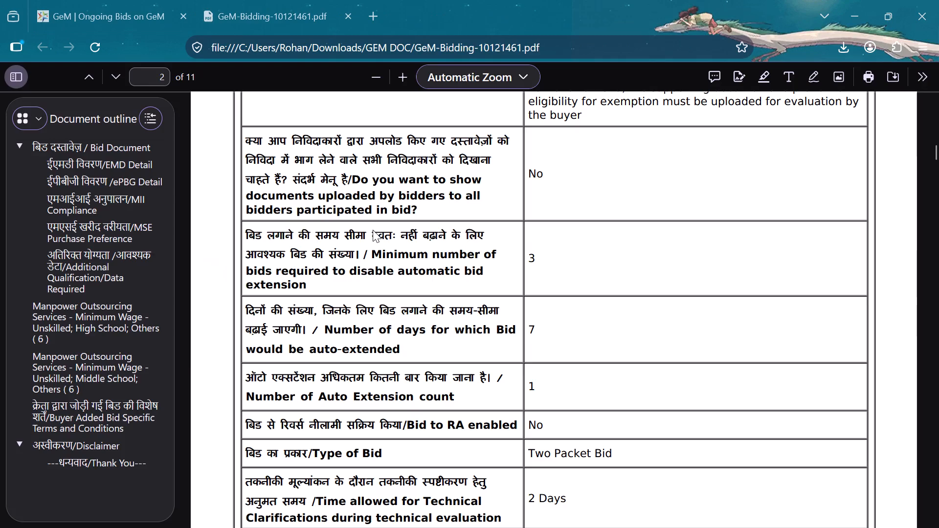
{"action": "key", "text": "alt+Tab"}
{"action": "left_click", "coordinate": [373, 229]}
{"action": "key", "text": "alt+Tab"}
{"action": "key", "text": "alt+Tab"}
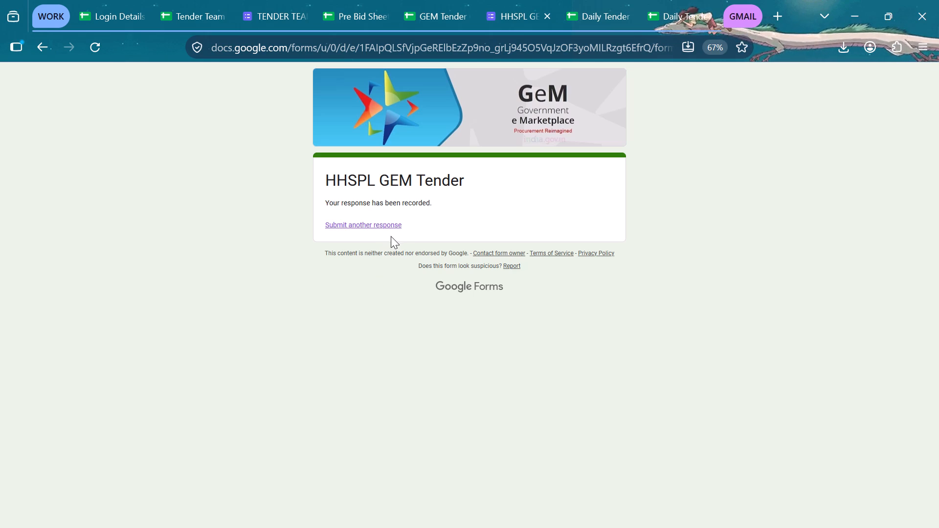
{"action": "left_click", "coordinate": [393, 228]}
{"action": "key", "text": "alt+Tab"}
{"action": "key", "text": "alt+Tab"}
{"action": "double_click", "coordinate": [384, 293]}
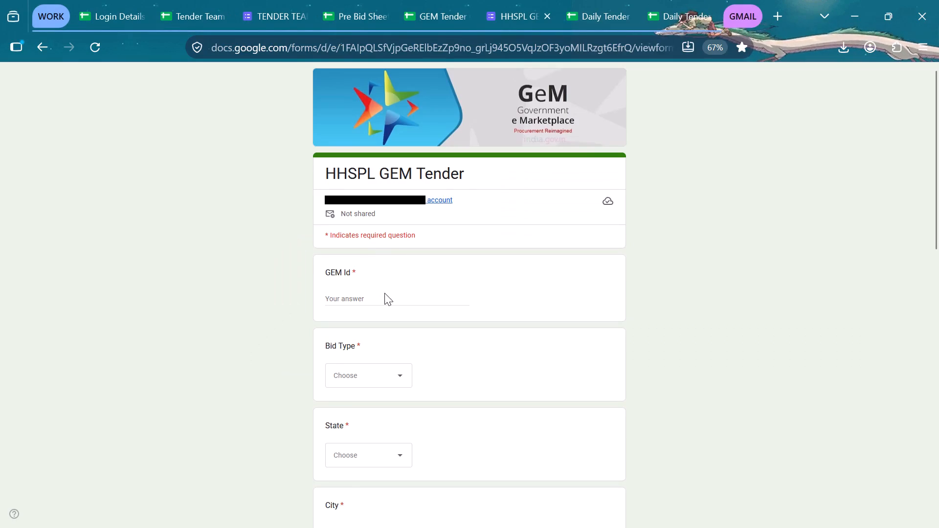
{"action": "key", "text": "ctrl+v"}
{"action": "key", "text": "Tab"}
{"action": "left_click", "coordinate": [383, 294]}
{"action": "key", "text": "ctrl+v"}
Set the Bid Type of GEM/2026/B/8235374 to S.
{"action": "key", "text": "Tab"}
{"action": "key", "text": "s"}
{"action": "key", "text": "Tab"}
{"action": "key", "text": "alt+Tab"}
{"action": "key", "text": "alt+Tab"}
Set the Bid Type of GEM/2026/B/8235374 to M.
{"action": "left_click", "coordinate": [383, 294]}
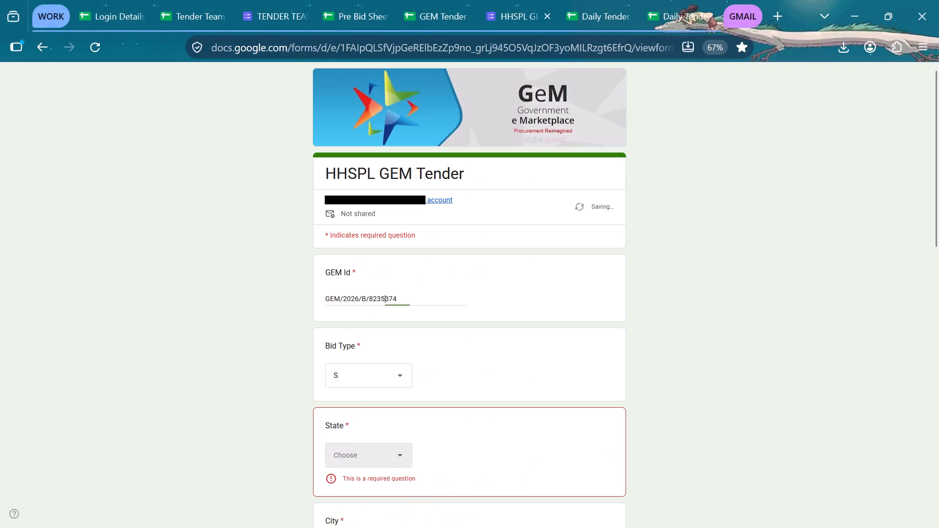
{"action": "key", "text": "Tab"}
{"action": "key", "text": "m"}
{"action": "key", "text": "Tab"}
Find the consignee address in the bid document, search the web for its PIN code 473335, and copy the district name Ashoknagar.
{"action": "key", "text": "alt+Tab"}
{"action": "scroll", "coordinate": [383, 294], "scroll_direction": "down", "scroll_amount": 20}
{"action": "scroll", "coordinate": [383, 294], "scroll_direction": "down", "scroll_amount": 10}
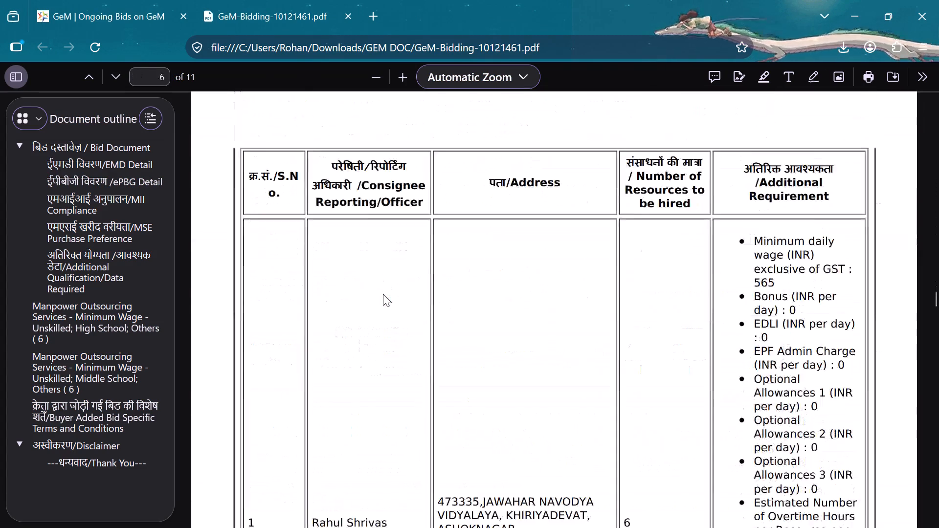
{"action": "scroll", "coordinate": [383, 294], "scroll_direction": "down", "scroll_amount": 9}
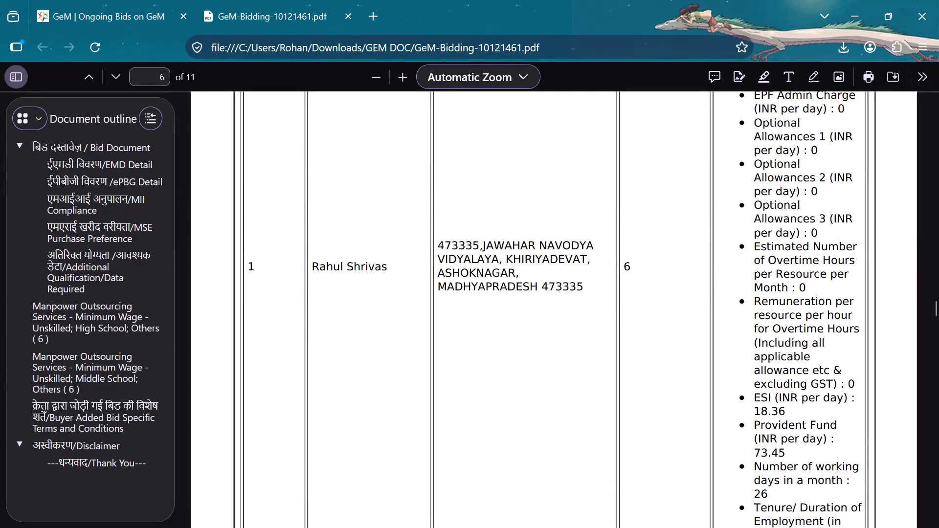
{"action": "double_click", "coordinate": [456, 246]}
{"action": "right_click", "coordinate": [456, 246]}
{"action": "left_click", "coordinate": [505, 406]}
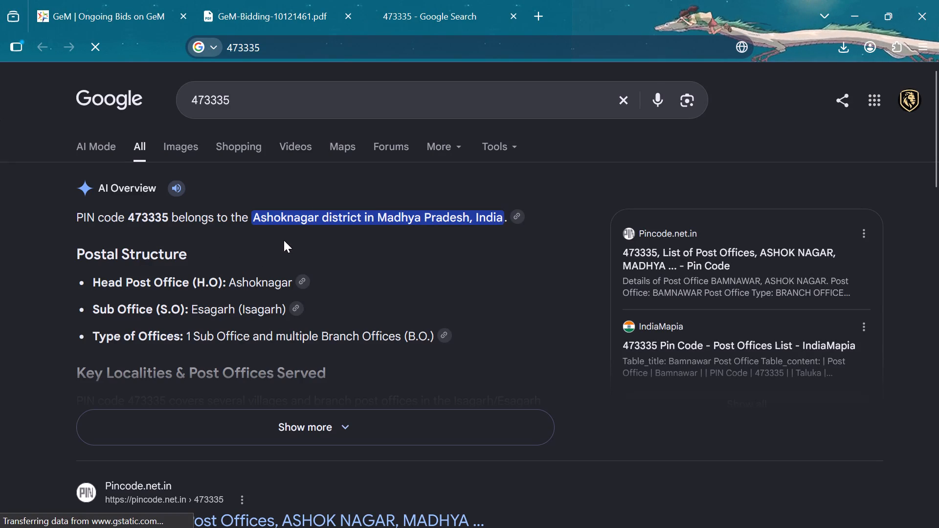
{"action": "double_click", "coordinate": [284, 219]}
{"action": "key", "text": "ctrl+c"}
Fill the form with State MP, City Ashoknagar, and N for both Pasara and Pre Bid Meeting.
{"action": "key", "text": "alt+Tab"}
{"action": "key", "text": "m"}
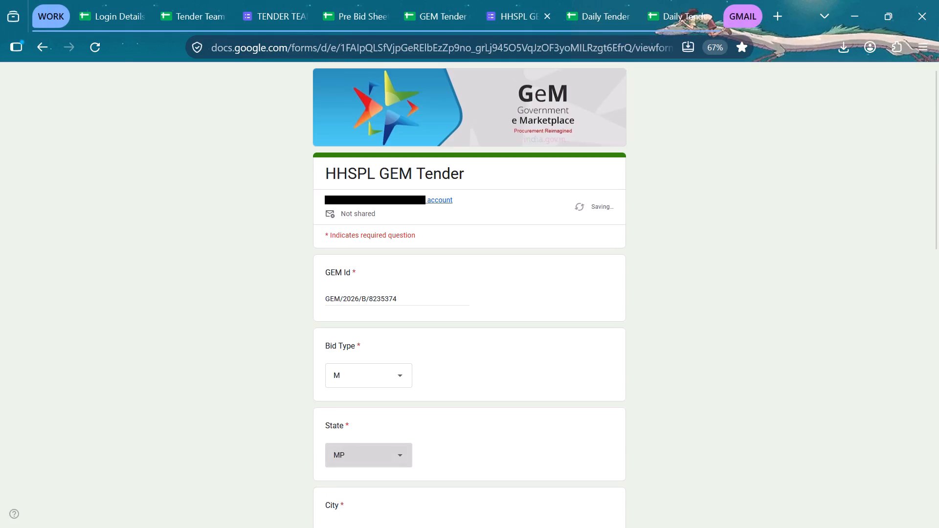
{"action": "key", "text": "Tab"}
{"action": "key", "text": "ctrl+v"}
{"action": "key", "text": "Tab"}
{"action": "key", "text": "n"}
{"action": "key", "text": "Tab"}
{"action": "key", "text": "n"}
Look up the end date of GEM/2026/B/8235374 in the ongoing bids list and set Closing Date to 24/11/2026.
{"action": "key", "text": "alt+Tab"}
{"action": "left_click", "coordinate": [121, 0]}
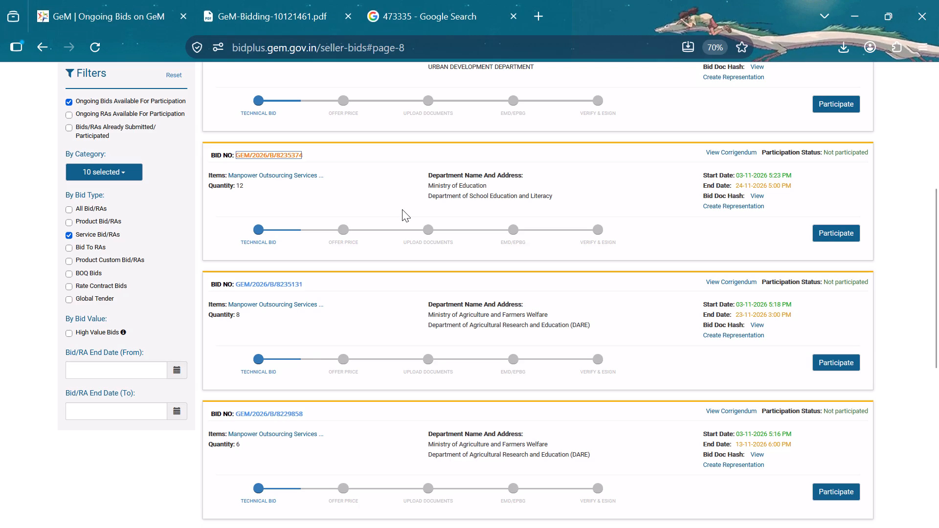
{"action": "key", "text": "alt+Tab"}
{"action": "key", "text": "Tab"}
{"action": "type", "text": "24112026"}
Check the bid's quantity in the ongoing bids list, set Quantity to 12, and submit the form for GEM/2026/B/8235374.
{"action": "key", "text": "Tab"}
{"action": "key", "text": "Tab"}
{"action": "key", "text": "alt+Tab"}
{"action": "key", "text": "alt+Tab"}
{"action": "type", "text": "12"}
{"action": "scroll", "coordinate": [402, 209], "scroll_direction": "down", "scroll_amount": 7}
{"action": "left_click", "coordinate": [338, 428]}
Return to the ongoing bids list, go to page 7 of the results, and close the finished bid document and the PIN code search.
{"action": "key", "text": "alt+Tab"}
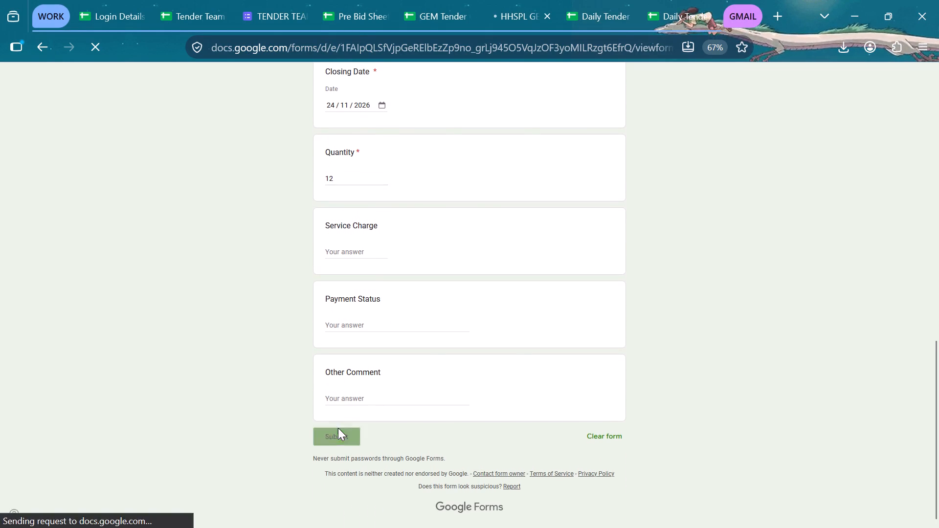
{"action": "scroll", "coordinate": [316, 290], "scroll_direction": "up", "scroll_amount": 2}
{"action": "scroll", "coordinate": [316, 290], "scroll_direction": "down", "scroll_amount": 7}
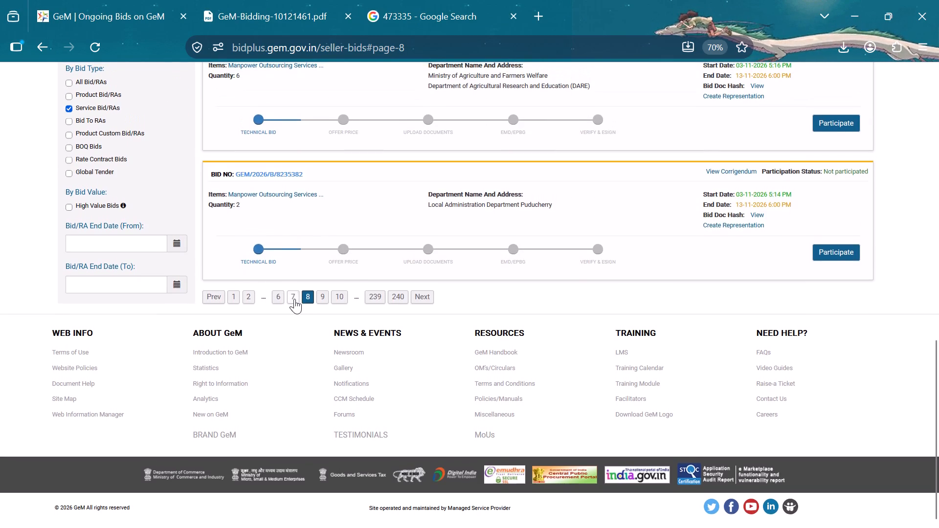
{"action": "left_click", "coordinate": [294, 299]}
{"action": "double_click", "coordinate": [344, 17]}
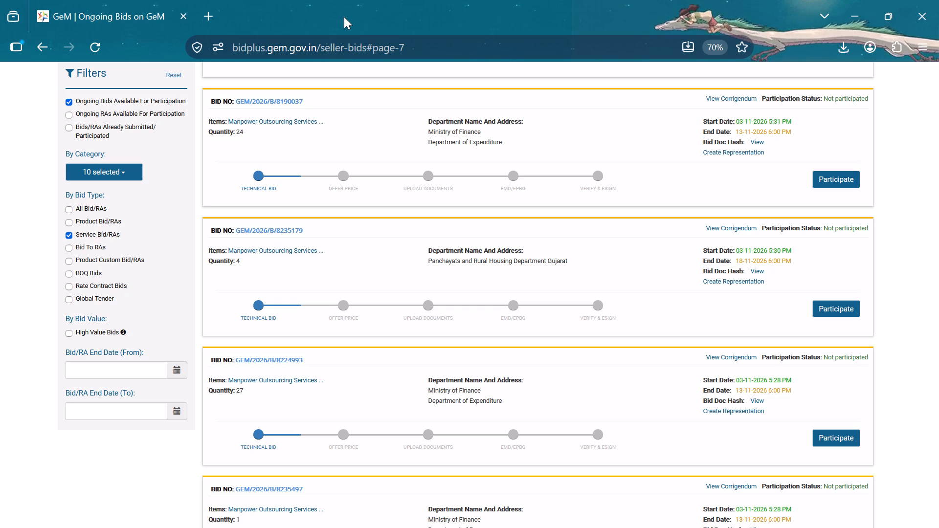
Open the bid document of GEM/2026/B/8224993 from page 7 of the list and copy its bid number.
{"action": "scroll", "coordinate": [330, 255], "scroll_direction": "down", "scroll_amount": 1}
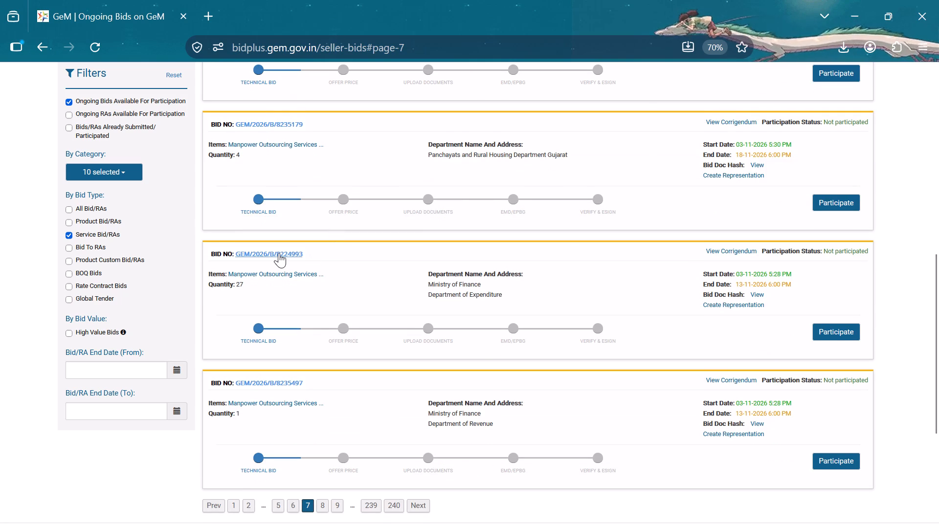
{"action": "left_click", "coordinate": [279, 252]}
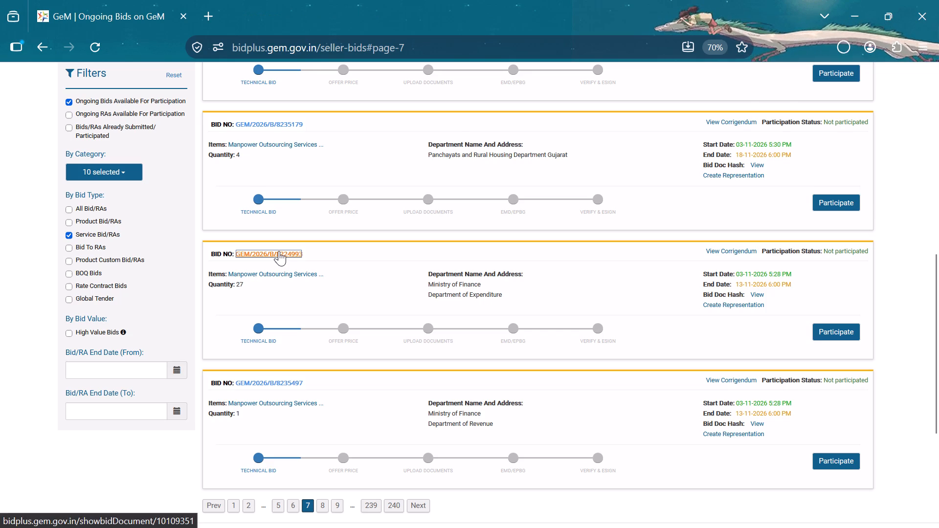
{"action": "left_click", "coordinate": [340, 224]}
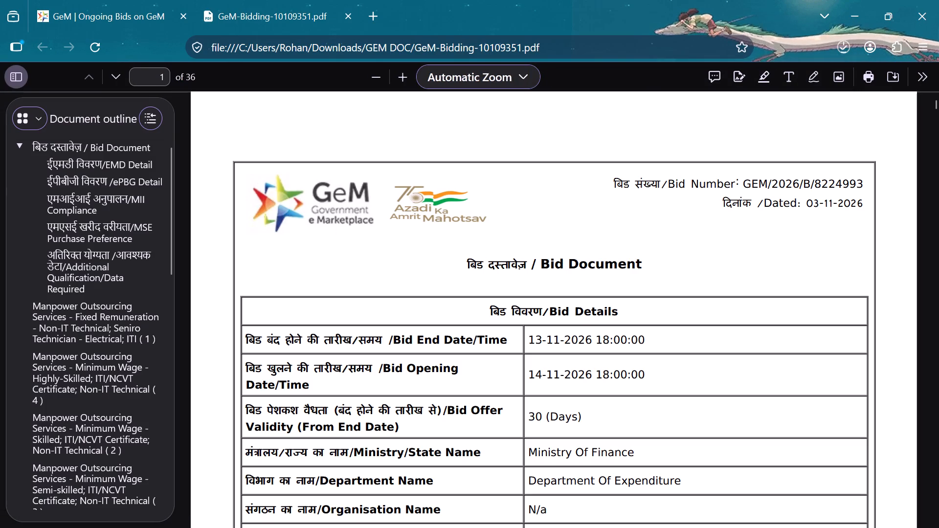
{"action": "double_click", "coordinate": [749, 187]}
{"action": "key", "text": "ctrl+shift+Right"}
{"action": "key", "text": "ctrl+shift+Right"}
{"action": "key", "text": "ctrl+shift+Right"}
{"action": "key", "text": "ctrl+c"}
Start another form response, enter GEM/2026/B/8224993 as the GEM Id, and set Bid Type to S.
{"action": "scroll", "coordinate": [654, 277], "scroll_direction": "down", "scroll_amount": 3}
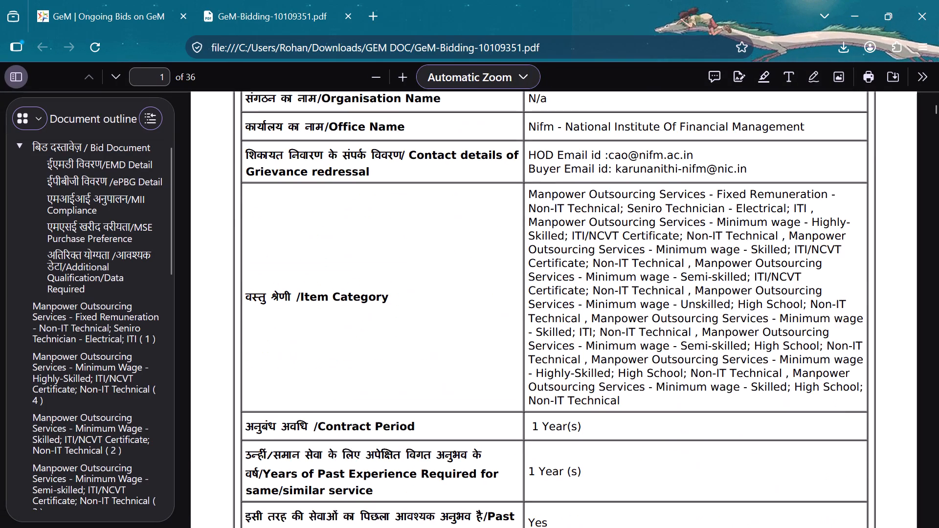
{"action": "scroll", "coordinate": [654, 277], "scroll_direction": "down", "scroll_amount": 9}
{"action": "key", "text": "alt+Tab"}
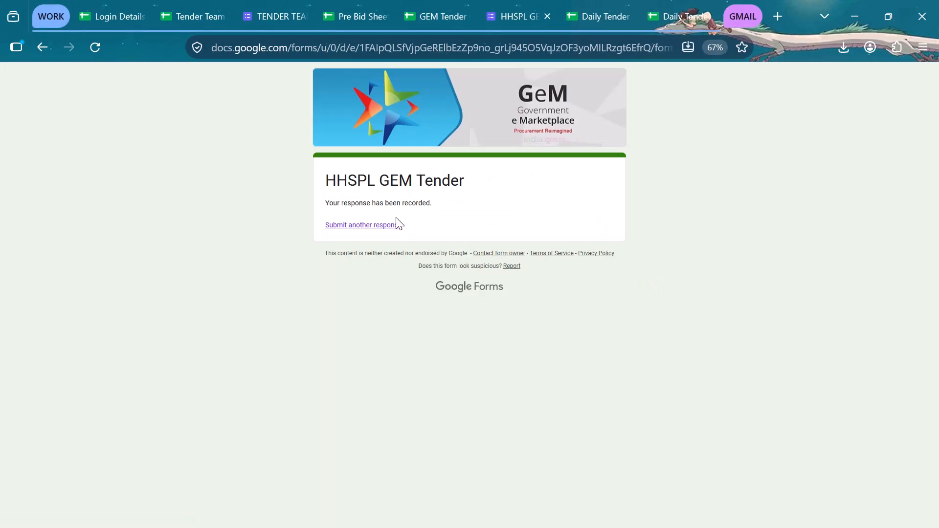
{"action": "left_click", "coordinate": [388, 224]}
{"action": "key", "text": "alt+Tab"}
{"action": "key", "text": "alt+Tab"}
{"action": "left_click", "coordinate": [365, 298], "text": "ctrl"}
{"action": "key", "text": "ctrl+v"}
{"action": "key", "text": "Tab"}
{"action": "key", "text": "s"}
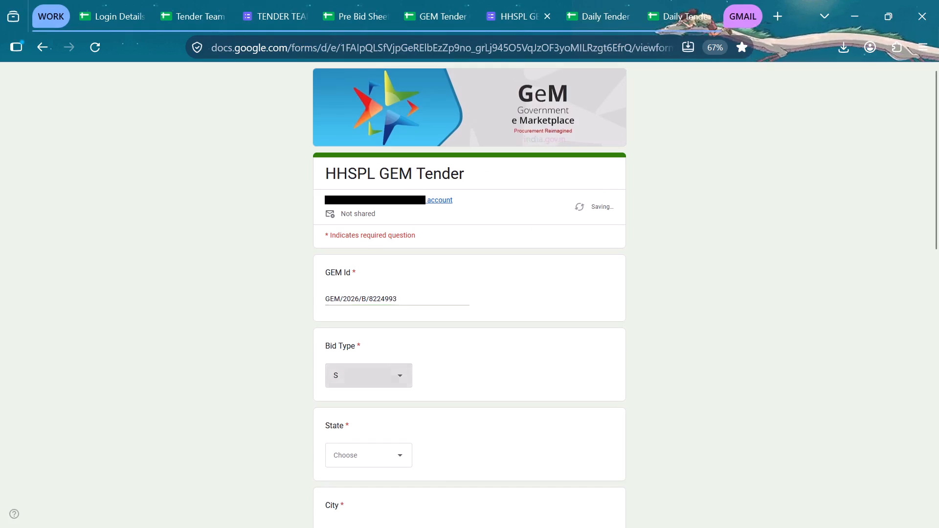
{"action": "key", "text": "Tab"}
Find the consignee address in the bid document of GEM/2026/B/8224993 and copy the city name, Faridabad.
{"action": "scroll", "coordinate": [365, 298], "scroll_direction": "down", "scroll_amount": 9}
{"action": "key", "text": "alt+Tab"}
{"action": "scroll", "coordinate": [365, 298], "scroll_direction": "down", "scroll_amount": 20}
{"action": "scroll", "coordinate": [365, 298], "scroll_direction": "down", "scroll_amount": 10}
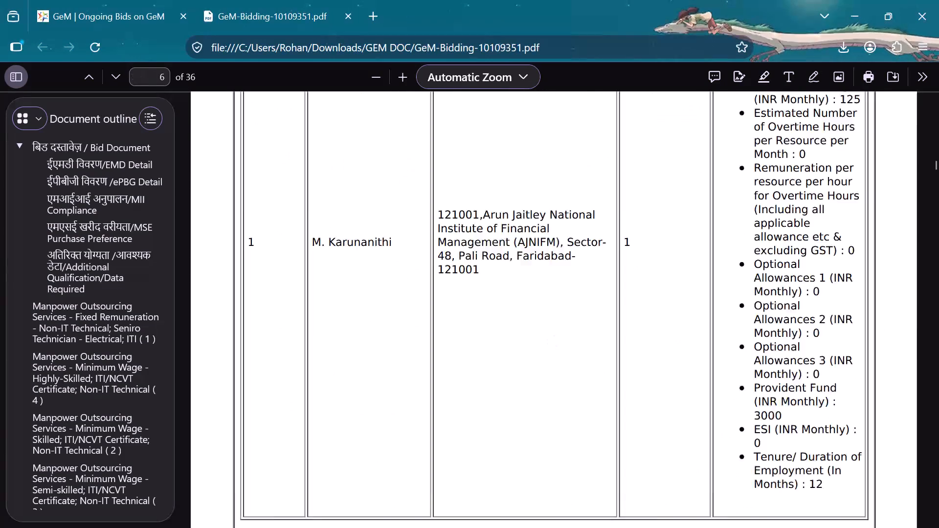
{"action": "scroll", "coordinate": [365, 298], "scroll_direction": "down", "scroll_amount": 5}
{"action": "double_click", "coordinate": [539, 235]}
{"action": "key", "text": "ctrl+c"}
{"action": "key", "text": "alt+Tab"}
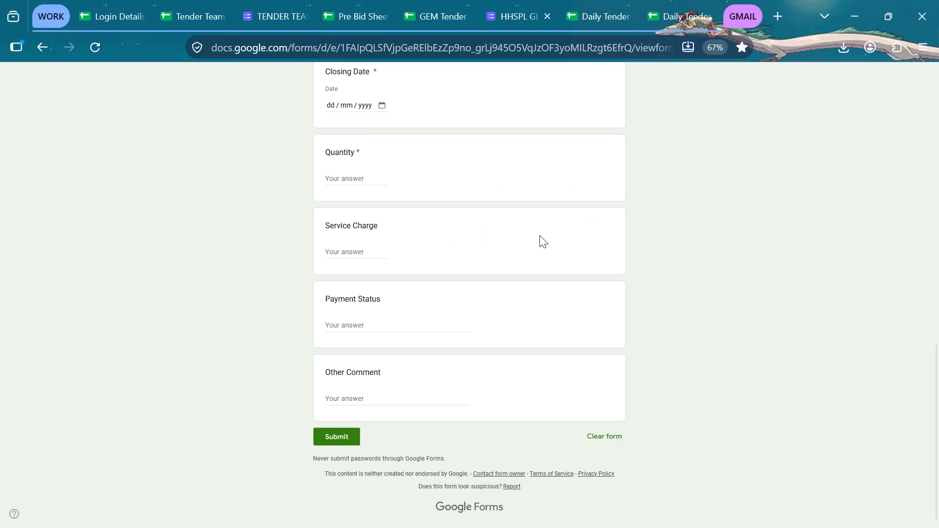
In the form, set State to UP, City to Faridabad, Pasara to N and Pre Bid Meeting to N.
{"action": "type", "text": "uu"}
{"action": "key", "text": "Tab"}
{"action": "key", "text": "ctrl+v"}
{"action": "key", "text": "Tab"}
{"action": "key", "text": "n"}
{"action": "key", "text": "Tab"}
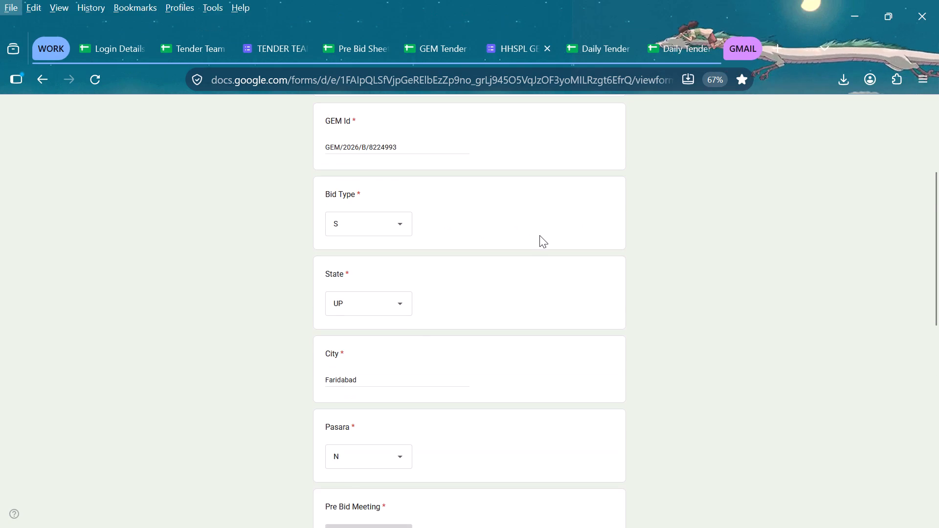
{"action": "key", "text": "n"}
{"action": "key", "text": "Tab"}
Run a Google search for Faridabad from the bid document to check which state it is in.
{"action": "key", "text": "alt+Tab"}
{"action": "right_click", "coordinate": [539, 235]}
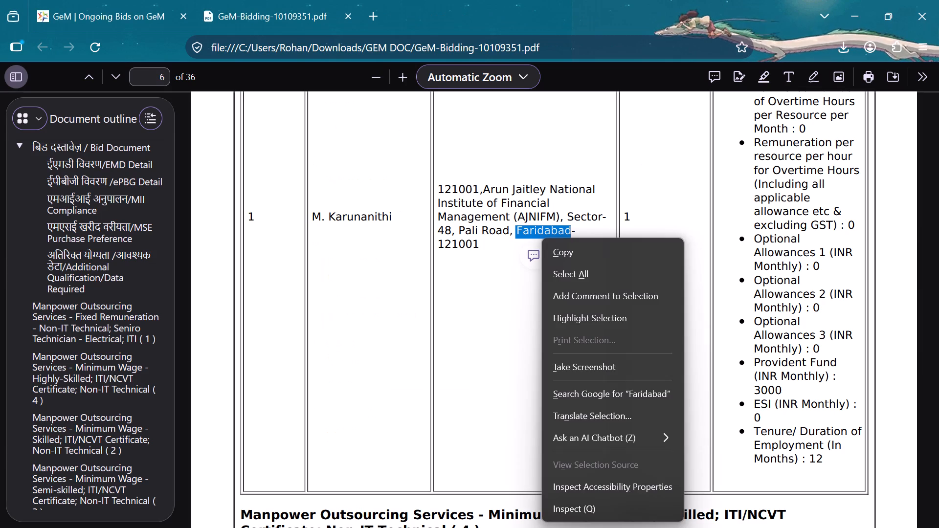
{"action": "left_click", "coordinate": [628, 387]}
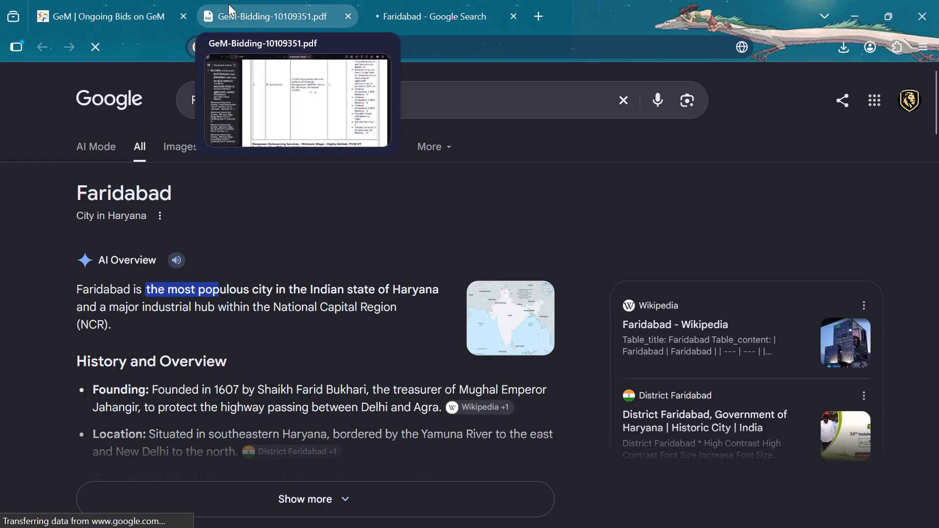
Consult the bid's entry in the ongoing bids list and set Closing Date to 13/11/2026 and Quantity to 27 in the form.
{"action": "left_click", "coordinate": [132, 0]}
{"action": "key", "text": "alt+Tab"}
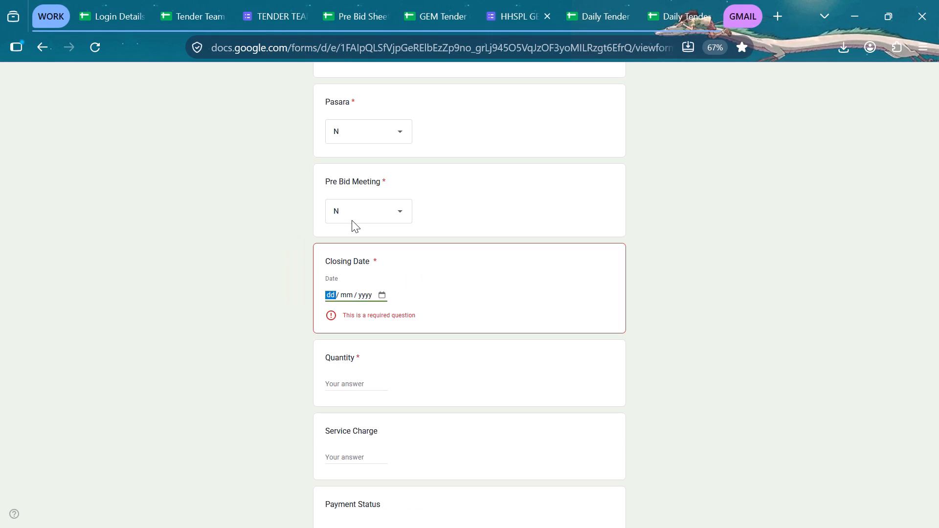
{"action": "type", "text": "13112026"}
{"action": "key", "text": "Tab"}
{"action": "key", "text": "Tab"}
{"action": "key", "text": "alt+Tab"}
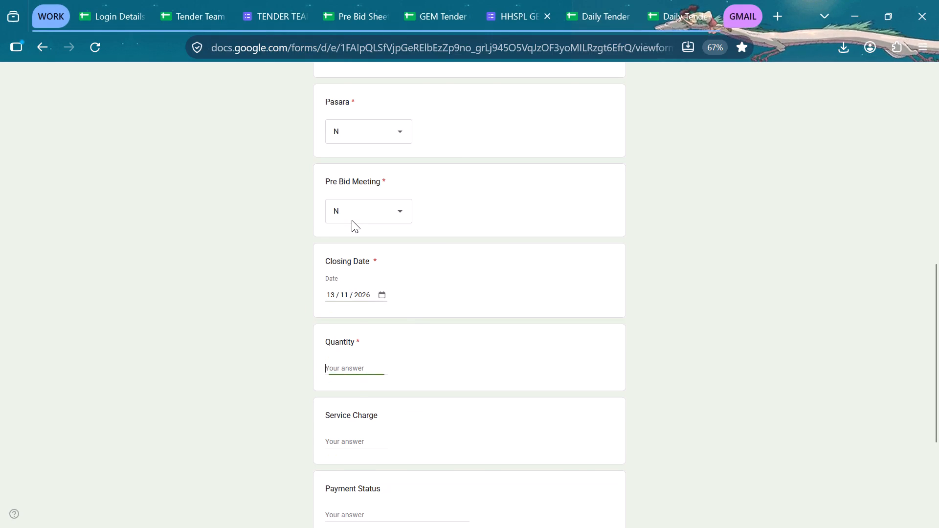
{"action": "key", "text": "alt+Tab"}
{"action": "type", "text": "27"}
Correct the form's State to HR and submit the response for GEM/2026/B/8224993.
{"action": "scroll", "coordinate": [352, 220], "scroll_direction": "up", "scroll_amount": 1}
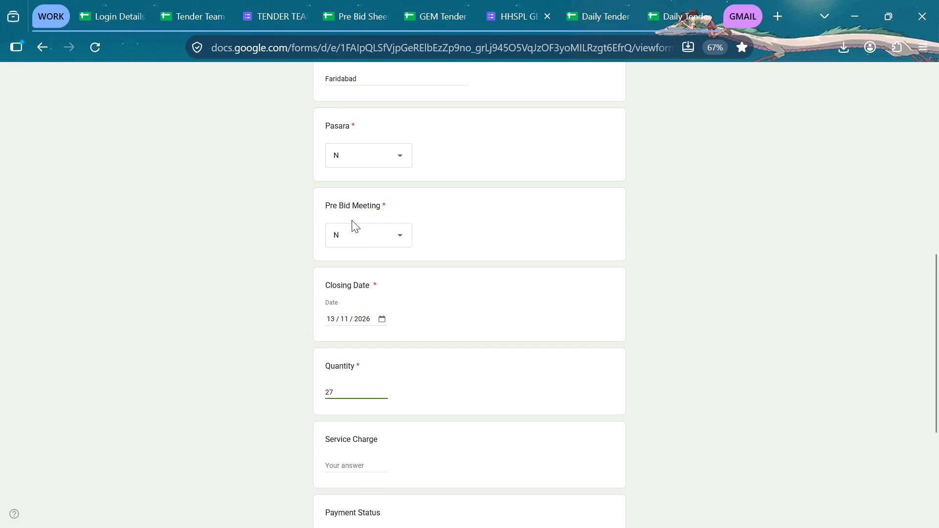
{"action": "scroll", "coordinate": [352, 220], "scroll_direction": "up", "scroll_amount": 2}
{"action": "left_click", "coordinate": [389, 121]}
{"action": "type", "text": "hh"}
{"action": "key", "text": "Return"}
{"action": "scroll", "coordinate": [389, 121], "scroll_direction": "up", "scroll_amount": 1}
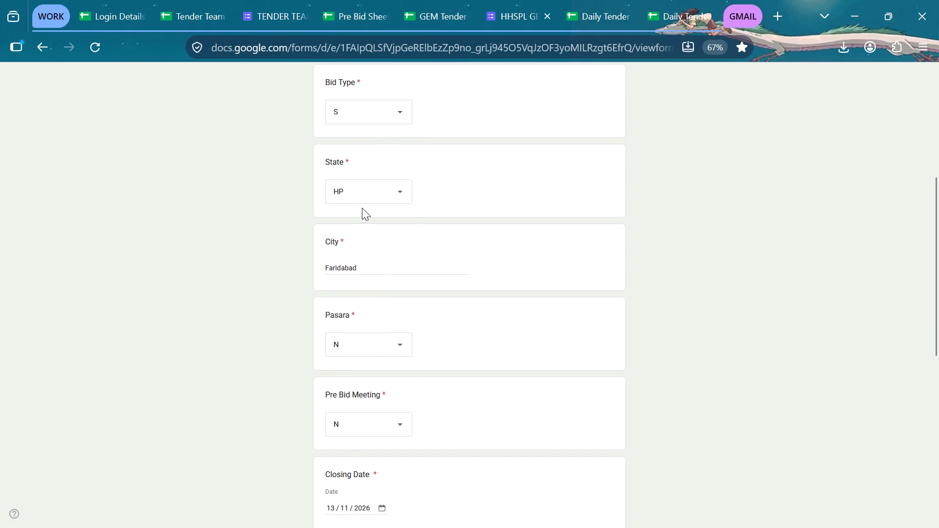
{"action": "left_click", "coordinate": [361, 209]}
{"action": "left_click", "coordinate": [367, 197]}
{"action": "key", "text": "h"}
{"action": "key", "text": "Return"}
{"action": "scroll", "coordinate": [367, 197], "scroll_direction": "down", "scroll_amount": 4}
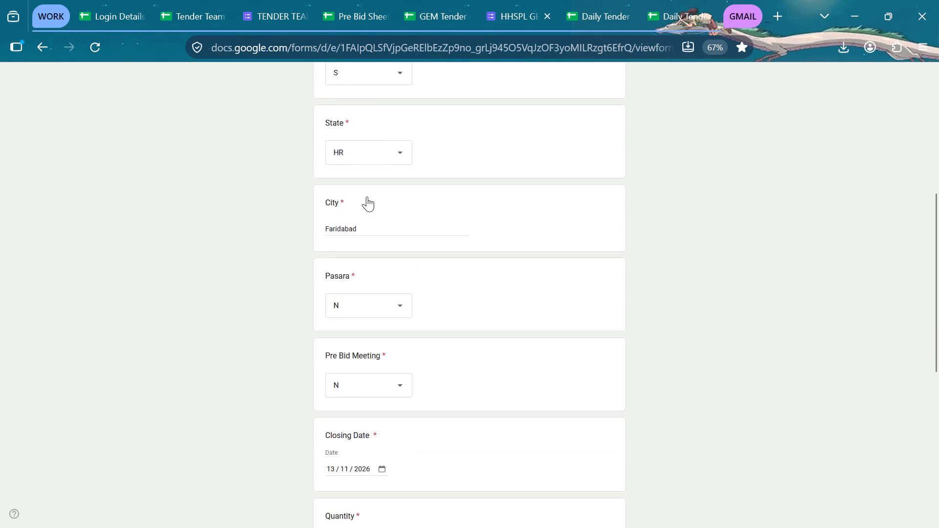
{"action": "scroll", "coordinate": [367, 197], "scroll_direction": "down", "scroll_amount": 6}
{"action": "left_click", "coordinate": [345, 440]}
Open the bid document of GEM/2026/B/8190037 from page 7, close the previous bid document and the Faridabad search, and copy its bid number.
{"action": "key", "text": "alt+Tab"}
{"action": "scroll", "coordinate": [322, 332], "scroll_direction": "down", "scroll_amount": 1}
{"action": "scroll", "coordinate": [322, 332], "scroll_direction": "up", "scroll_amount": 1}
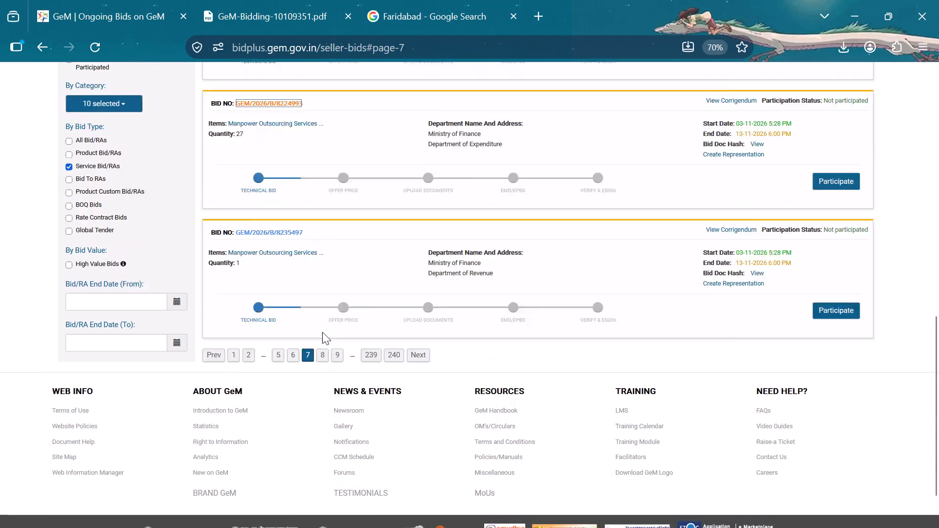
{"action": "scroll", "coordinate": [322, 332], "scroll_direction": "up", "scroll_amount": 7}
{"action": "left_click", "coordinate": [292, 326]}
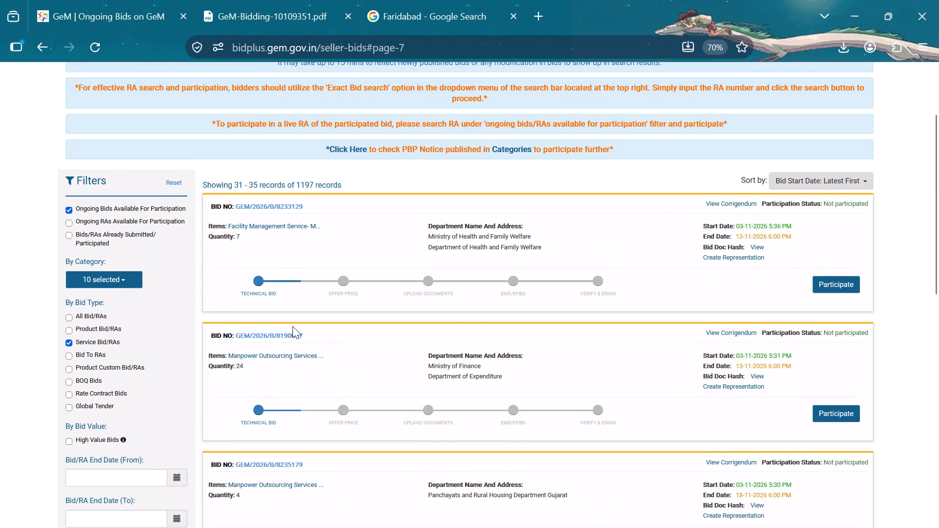
{"action": "left_click", "coordinate": [291, 333]}
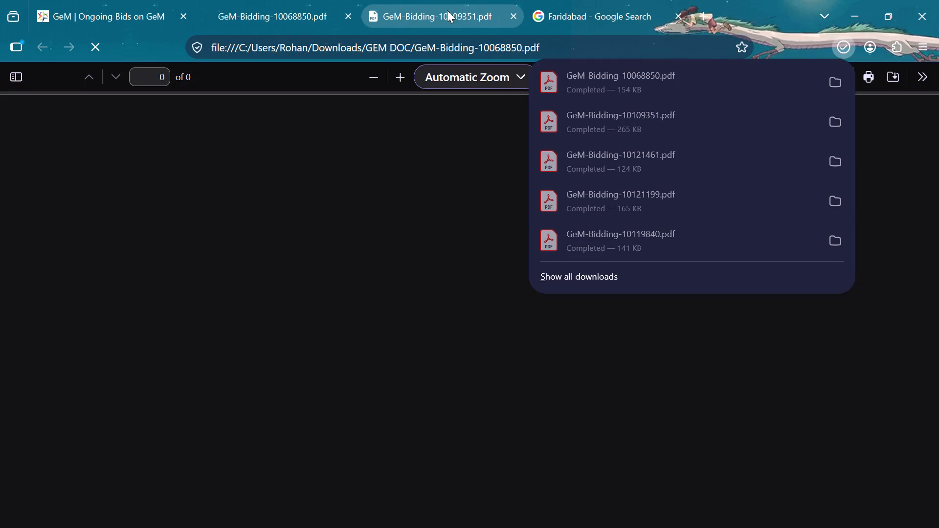
{"action": "double_click", "coordinate": [514, 19]}
{"action": "double_click", "coordinate": [754, 190]}
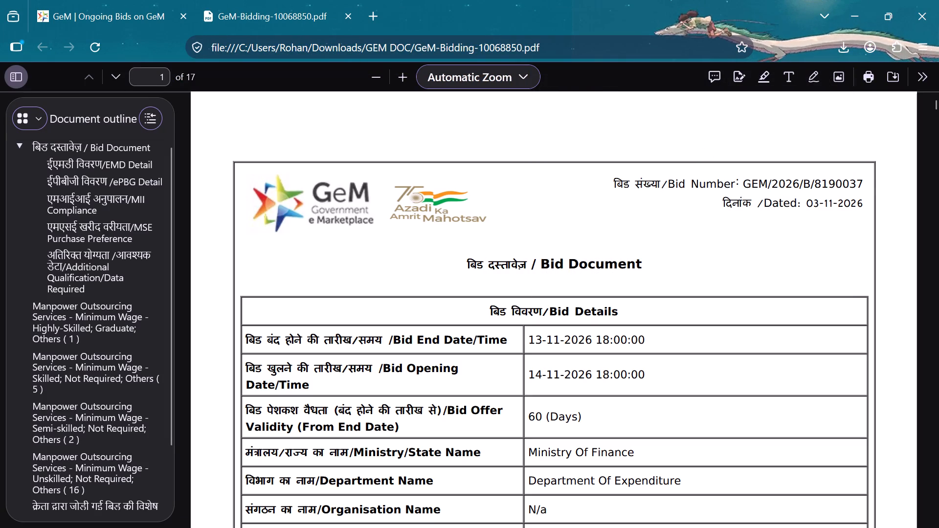
{"action": "key", "text": "ctrl+shift+Right"}
{"action": "key", "text": "ctrl+shift+Right"}
{"action": "key", "text": "ctrl+shift+Right"}
{"action": "key", "text": "ctrl+c"}
{"action": "scroll", "coordinate": [662, 312], "scroll_direction": "down", "scroll_amount": 6}
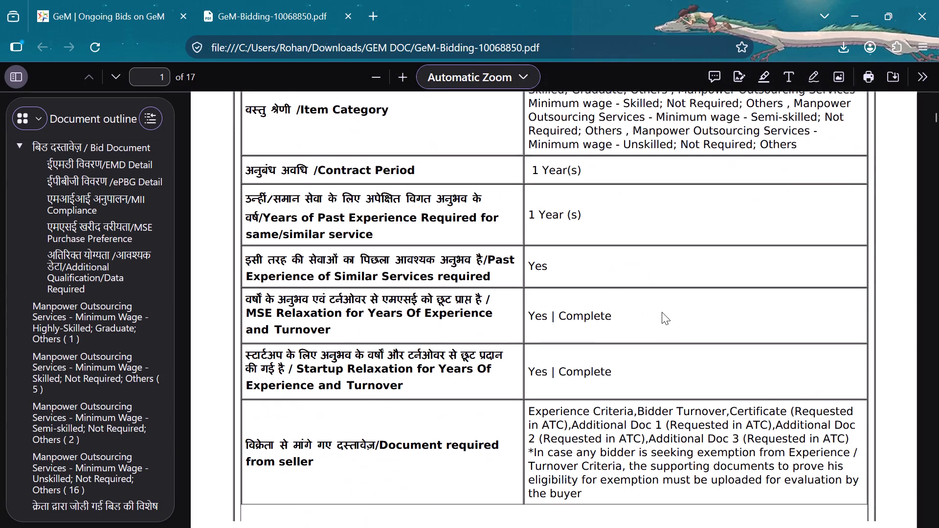
{"action": "scroll", "coordinate": [662, 312], "scroll_direction": "down", "scroll_amount": 7}
Start another form response, enter GEM/2026/B/8190037 as the GEM Id, and set Bid Type to S.
{"action": "key", "text": "alt+Tab"}
{"action": "left_click", "coordinate": [383, 228]}
{"action": "key", "text": "alt+Tab"}
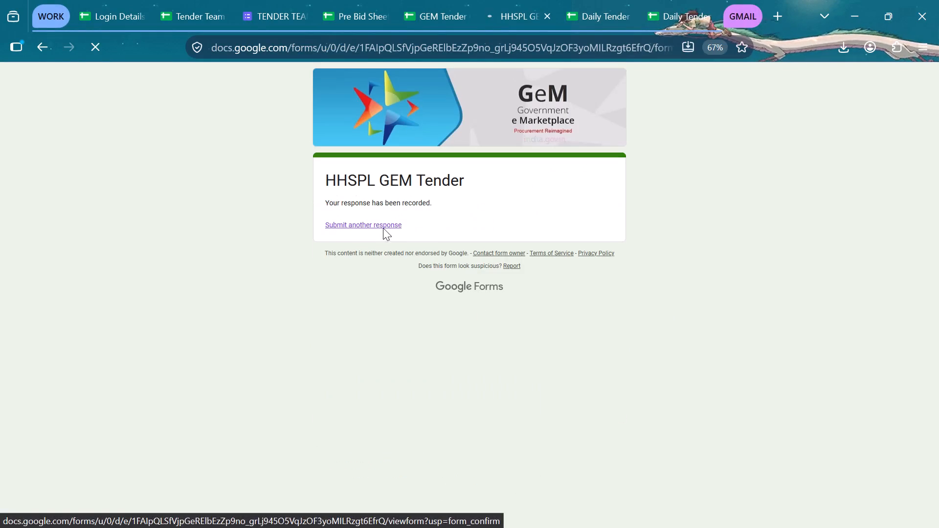
{"action": "key", "text": "alt+Tab"}
{"action": "left_click", "coordinate": [375, 294]}
{"action": "key", "text": "ctrl+v"}
{"action": "key", "text": "Tab"}
{"action": "key", "text": "s"}
{"action": "key", "text": "Tab"}
Copy the consignee city from the bid document and set State to HR, City to Faridabad, and Pasara and Pre Bid Meeting to N.
{"action": "key", "text": "alt+Tab"}
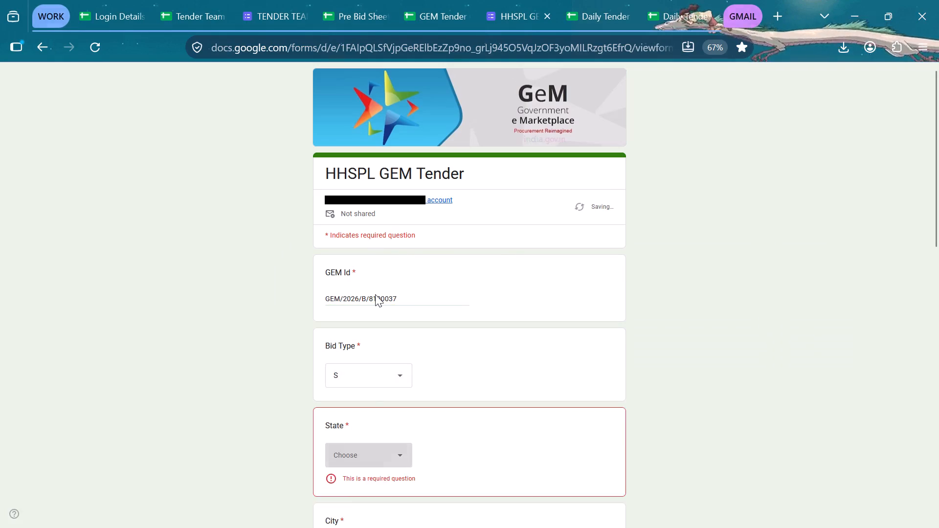
{"action": "scroll", "coordinate": [375, 294], "scroll_direction": "down", "scroll_amount": 20}
{"action": "scroll", "coordinate": [375, 294], "scroll_direction": "down", "scroll_amount": 15}
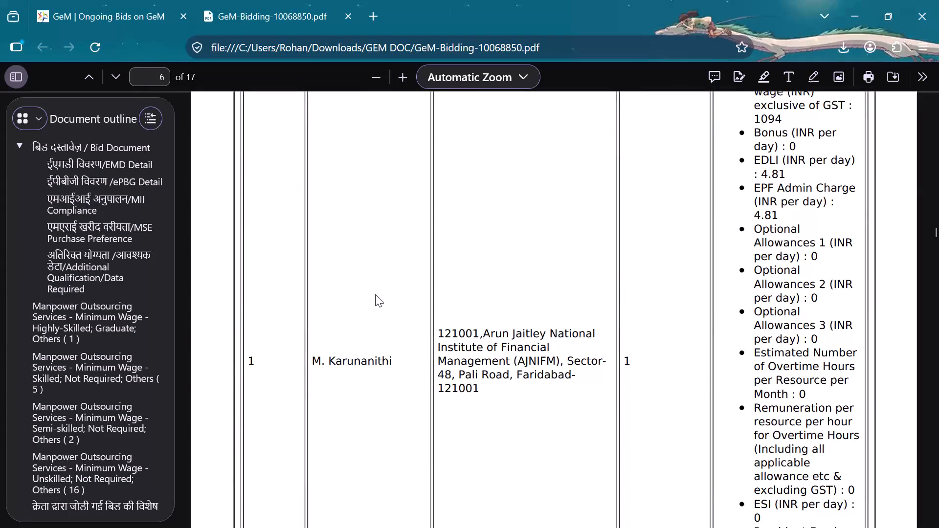
{"action": "double_click", "coordinate": [527, 377]}
{"action": "key", "text": "ctrl+c"}
{"action": "key", "text": "alt+Tab"}
{"action": "key", "text": "h"}
{"action": "key", "text": "Tab"}
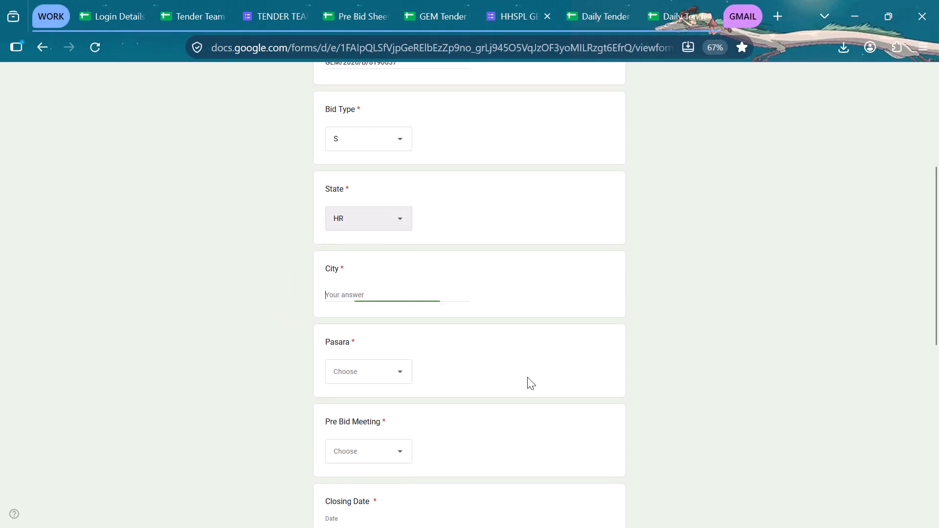
{"action": "key", "text": "ctrl+v"}
{"action": "key", "text": "Tab"}
{"action": "key", "text": "n"}
{"action": "key", "text": "Tab"}
{"action": "key", "text": "n"}
Check the bid's entry in the ongoing bids list and set Closing Date to 13/11/2026 and Quantity to 24.
{"action": "key", "text": "alt+Tab"}
{"action": "left_click", "coordinate": [153, 0]}
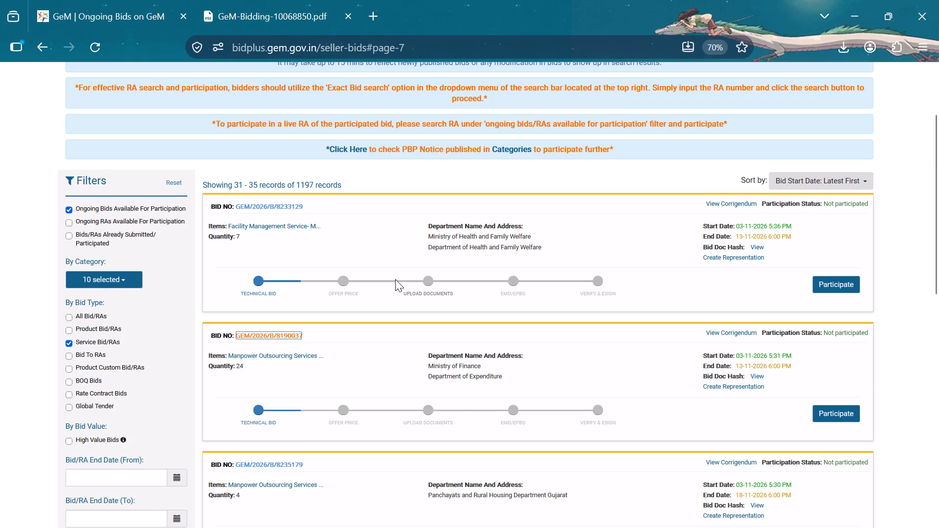
{"action": "key", "text": "alt+Tab"}
{"action": "key", "text": "Tab"}
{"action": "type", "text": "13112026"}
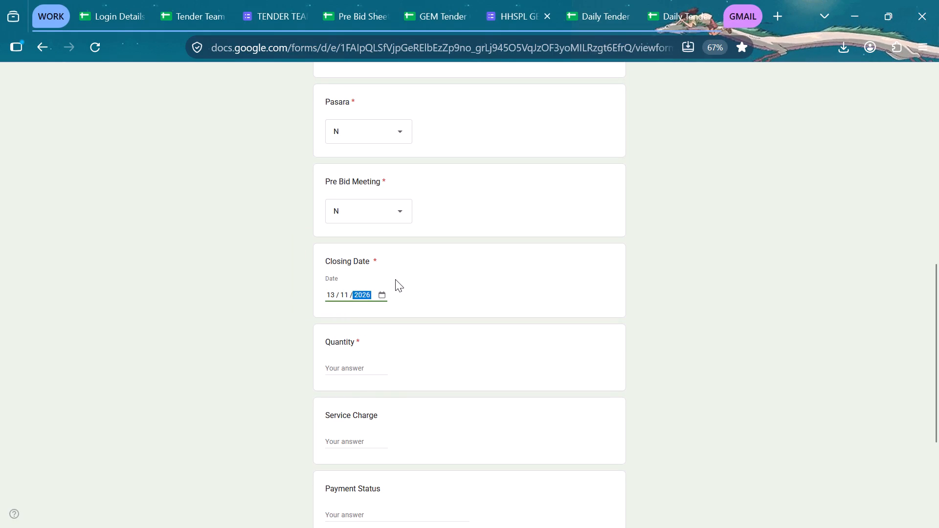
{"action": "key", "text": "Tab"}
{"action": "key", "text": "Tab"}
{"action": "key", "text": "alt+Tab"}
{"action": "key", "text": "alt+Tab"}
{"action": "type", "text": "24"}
Submit the form response for GEM/2026/B/8190037.
{"action": "scroll", "coordinate": [395, 279], "scroll_direction": "down", "scroll_amount": 7}
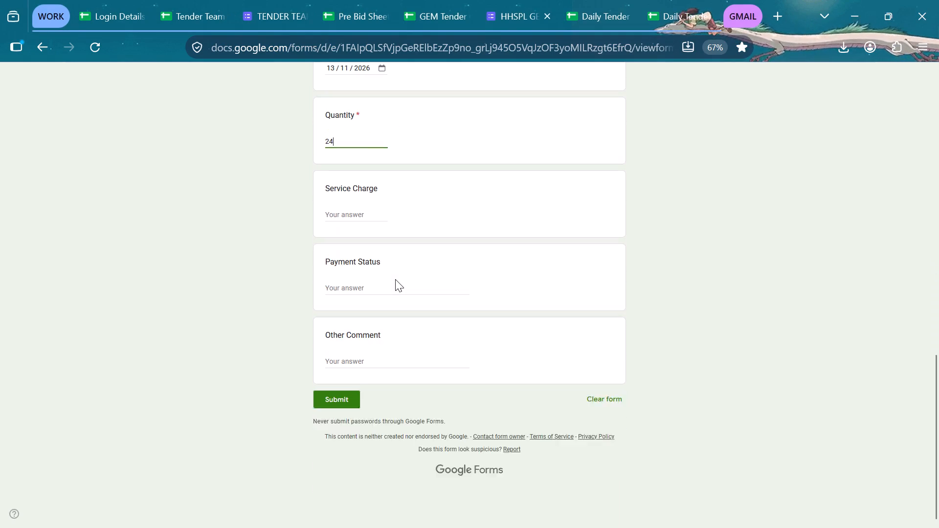
{"action": "left_click", "coordinate": [345, 424]}
{"action": "key", "text": "alt+Tab"}
{"action": "key", "text": "alt+Tab"}
{"action": "left_click", "coordinate": [344, 430]}
Return to the ongoing bids list, go to page 6 of the results, and close the finished bid document.
{"action": "key", "text": "alt+Tab"}
{"action": "scroll", "coordinate": [344, 430], "scroll_direction": "down", "scroll_amount": 6}
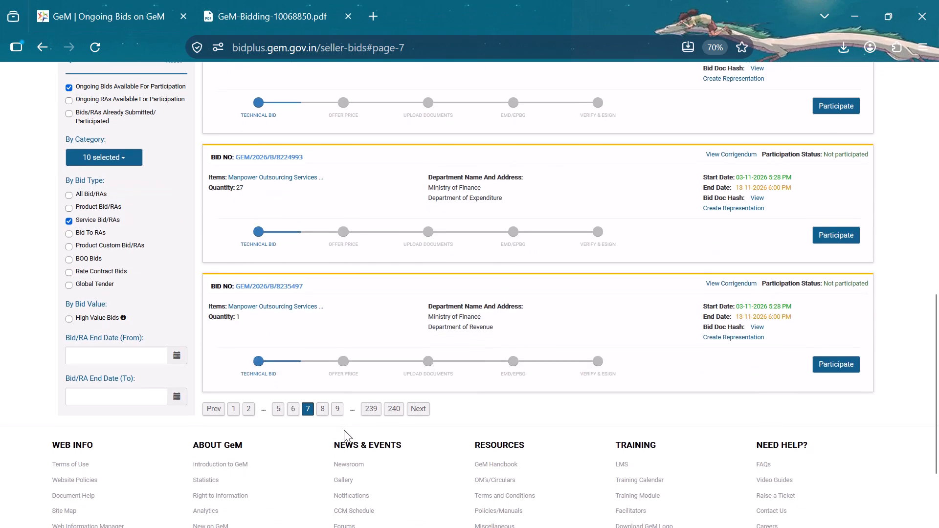
{"action": "scroll", "coordinate": [344, 430], "scroll_direction": "down", "scroll_amount": 2}
{"action": "left_click", "coordinate": [295, 294]}
{"action": "left_click", "coordinate": [345, 17]}
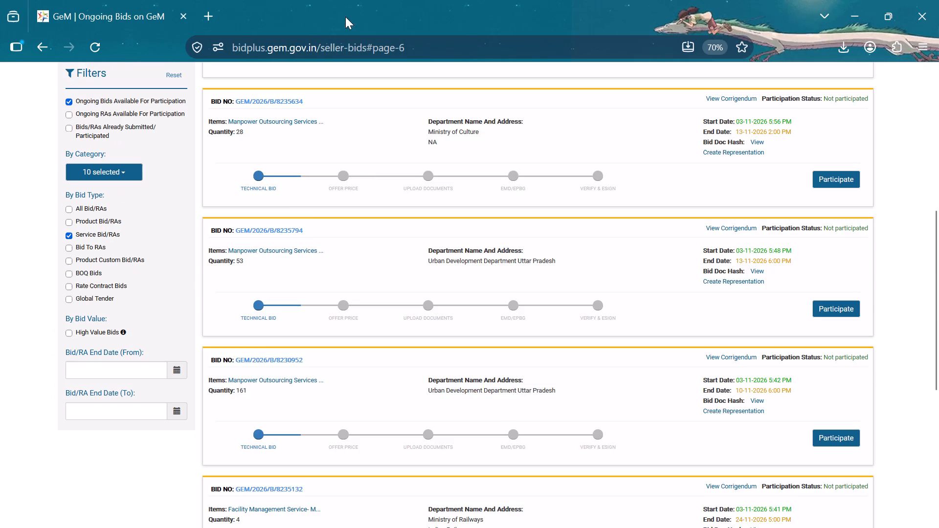
Open the bid document of GEM/2026/B/8235634 from page 6 of the list, copy its bid number, and close the document.
{"action": "scroll", "coordinate": [376, 230], "scroll_direction": "down", "scroll_amount": 2}
{"action": "scroll", "coordinate": [315, 217], "scroll_direction": "up", "scroll_amount": 2}
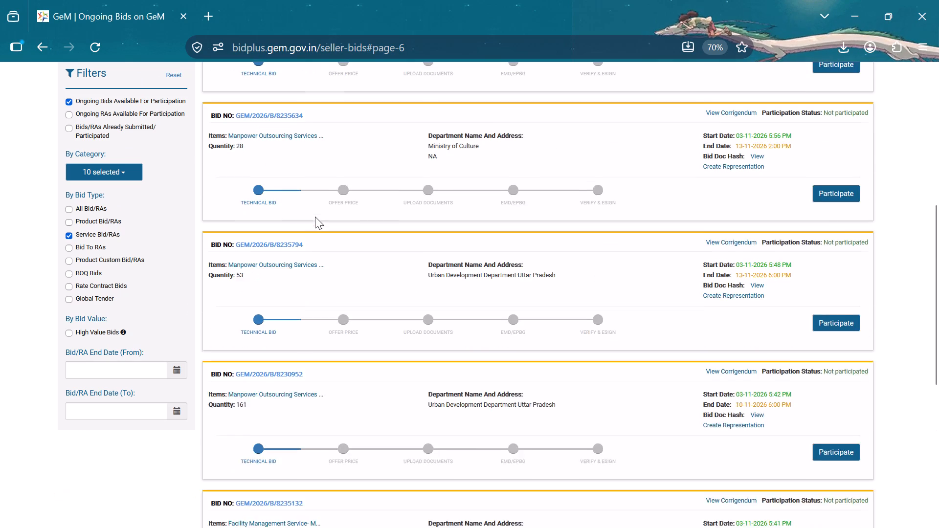
{"action": "scroll", "coordinate": [315, 217], "scroll_direction": "up", "scroll_amount": 2}
{"action": "left_click", "coordinate": [295, 237]}
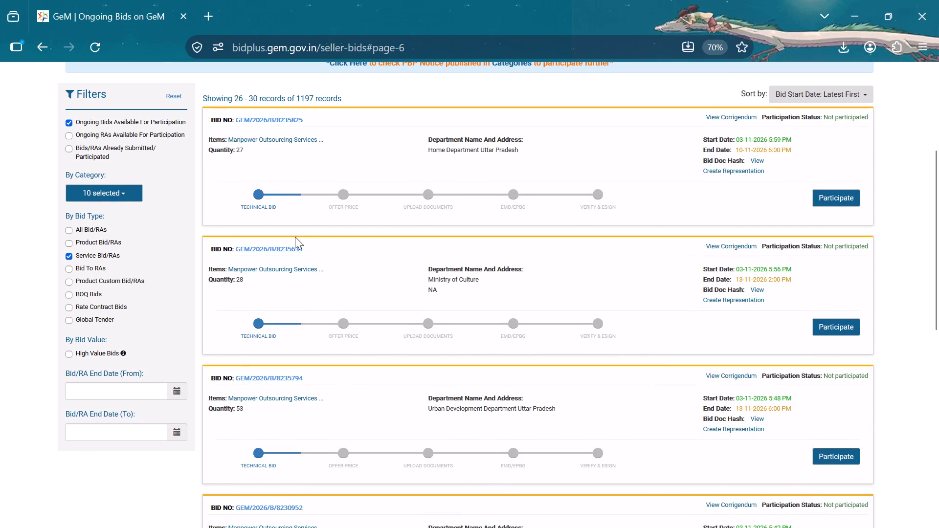
{"action": "left_click", "coordinate": [294, 248]}
{"action": "left_click", "coordinate": [362, 261]}
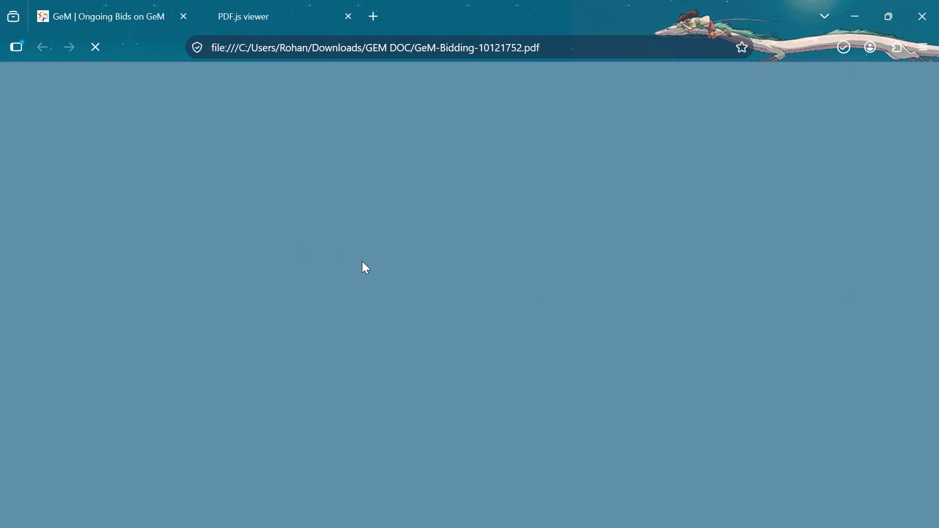
{"action": "triple_click", "coordinate": [760, 190]}
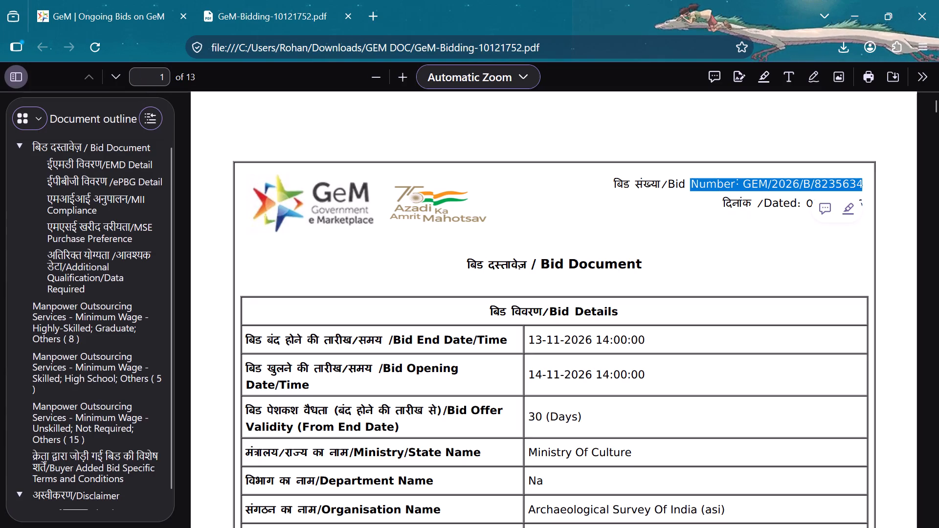
{"action": "key", "text": "ctrl+shift+Right"}
{"action": "double_click", "coordinate": [760, 190]}
{"action": "key", "text": "ctrl+shift+Right"}
{"action": "key", "text": "ctrl+shift+Right"}
{"action": "key", "text": "ctrl+shift+Right"}
{"action": "key", "text": "ctrl+c"}
{"action": "key", "text": "ctrl+c"}
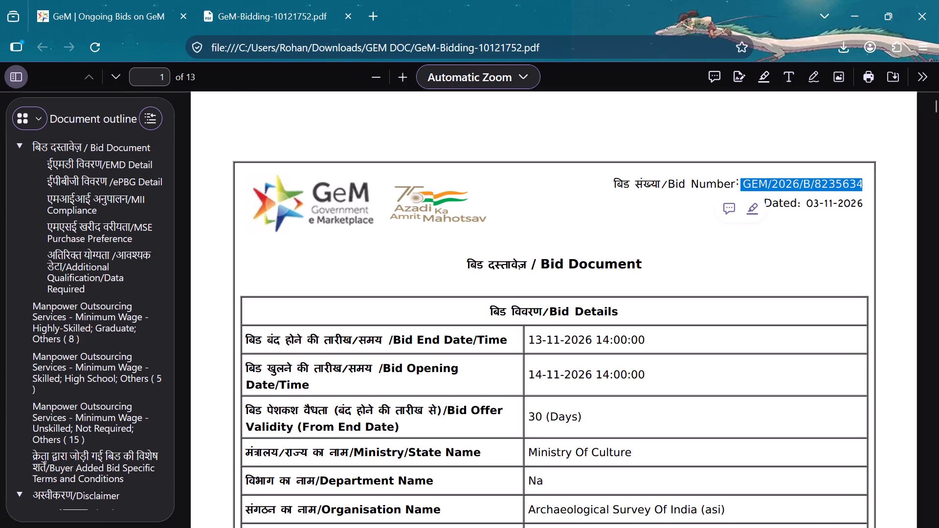
{"action": "scroll", "coordinate": [606, 306], "scroll_direction": "down", "scroll_amount": 11}
{"action": "left_click", "coordinate": [349, 10]}
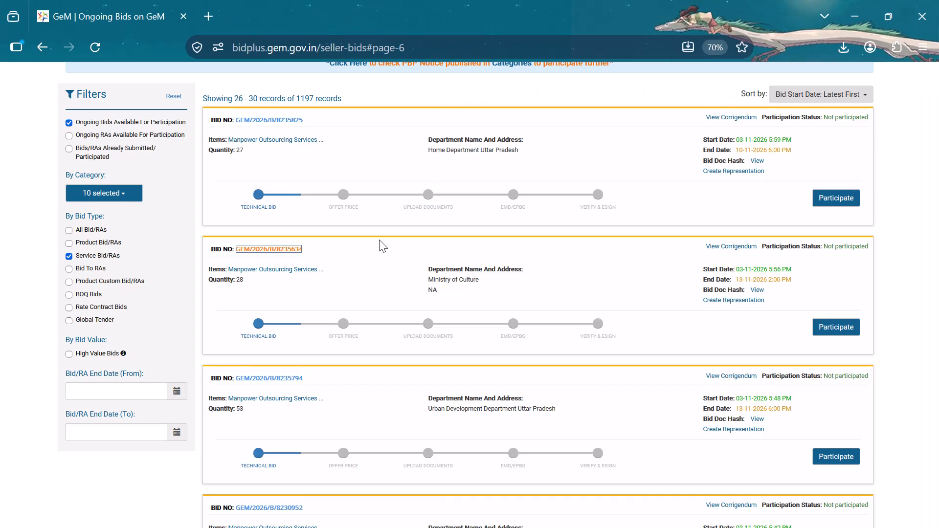
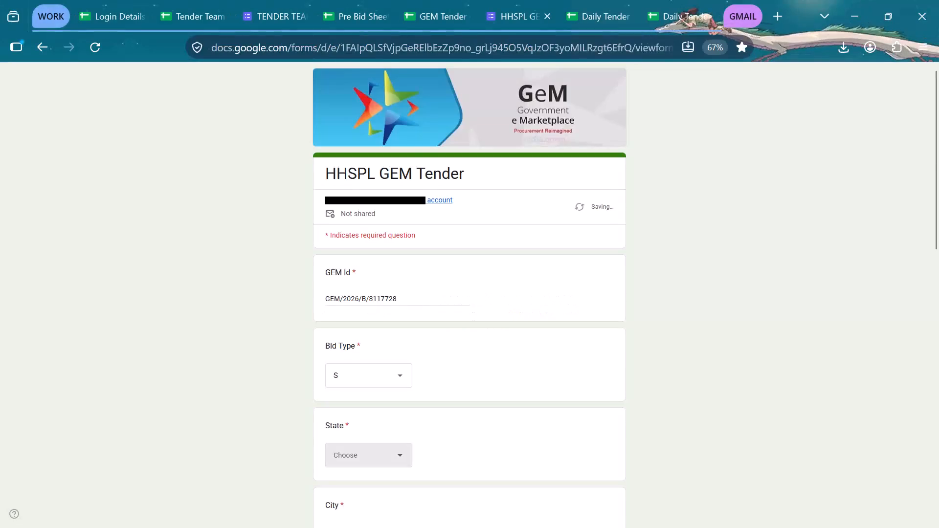
Choose the State for GEM/2026/B/8117728, enter delhi as City, and set Pasara and Pre Bid Meeting to N.
{"action": "type", "text": "l"}
{"action": "key", "text": "Tab"}
{"action": "type", "text": "del"}
{"action": "key", "text": "h"}
{"action": "key", "text": "i"}
{"action": "key", "text": "Tab"}
{"action": "key", "text": "n"}
{"action": "key", "text": "Tab"}
{"action": "key", "text": "n"}
Check the bid's entry in the ongoing bids list and set Closing Date to 19/11/2026 and Quantity to 29.
{"action": "key", "text": "alt+Tab"}
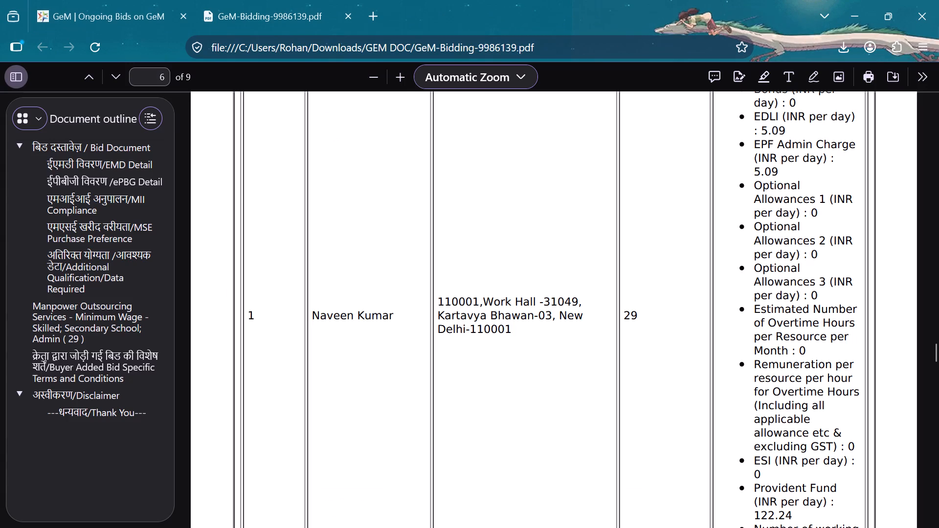
{"action": "left_click", "coordinate": [110, 0]}
{"action": "key", "text": "alt+Tab"}
{"action": "key", "text": "Tab"}
{"action": "type", "text": "18"}
{"action": "key", "text": "Left"}
{"action": "key", "text": "Up"}
{"action": "key", "text": "Right"}
{"action": "key", "text": "Down"}
{"action": "key", "text": "Up"}
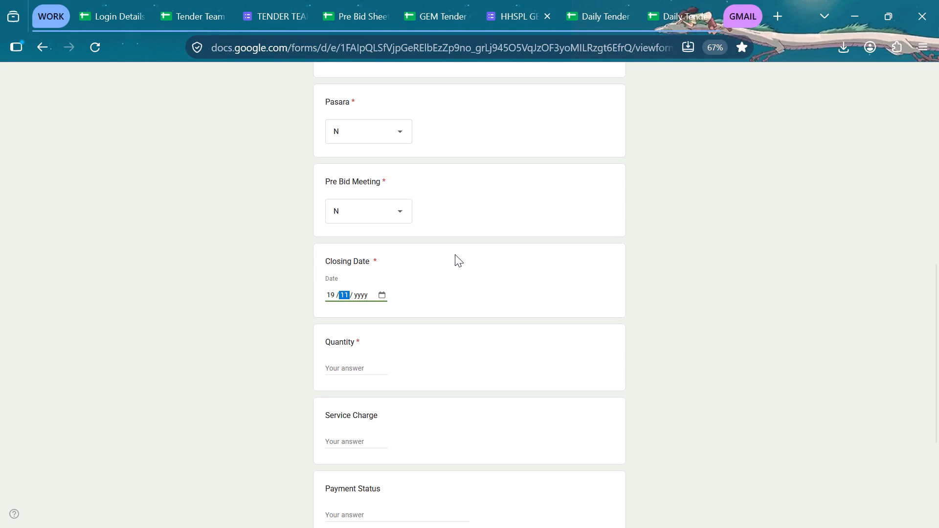
{"action": "key", "text": "Right"}
{"action": "key", "text": "Down"}
{"action": "key", "text": "Up"}
{"action": "key", "text": "Tab"}
{"action": "key", "text": "alt+Tab"}
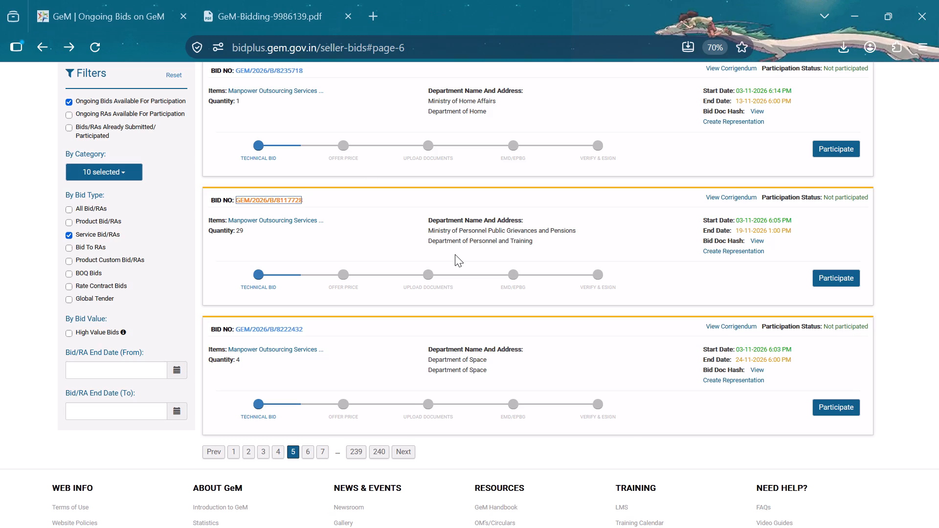
{"action": "key", "text": "alt+Tab"}
{"action": "key", "text": "Tab"}
{"action": "type", "text": "29"}
Submit the form response for GEM/2026/B/8117728.
{"action": "scroll", "coordinate": [455, 254], "scroll_direction": "down", "scroll_amount": 7}
{"action": "scroll", "coordinate": [373, 408], "scroll_direction": "down", "scroll_amount": 6}
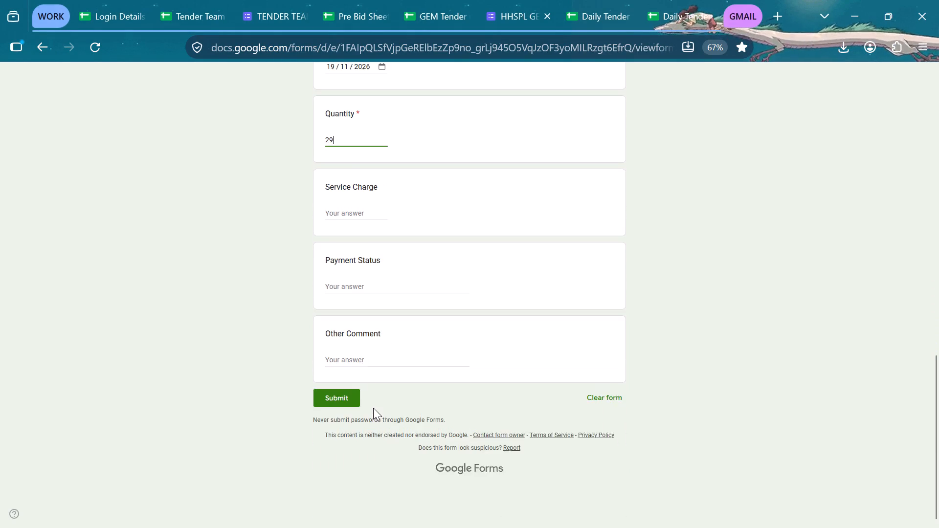
{"action": "left_click", "coordinate": [340, 429]}
Open the bid document of GEM/2026/B/8235769 from the ongoing bids list, close the finished document, and copy the new bid number.
{"action": "key", "text": "alt+Tab"}
{"action": "scroll", "coordinate": [305, 208], "scroll_direction": "up", "scroll_amount": 2}
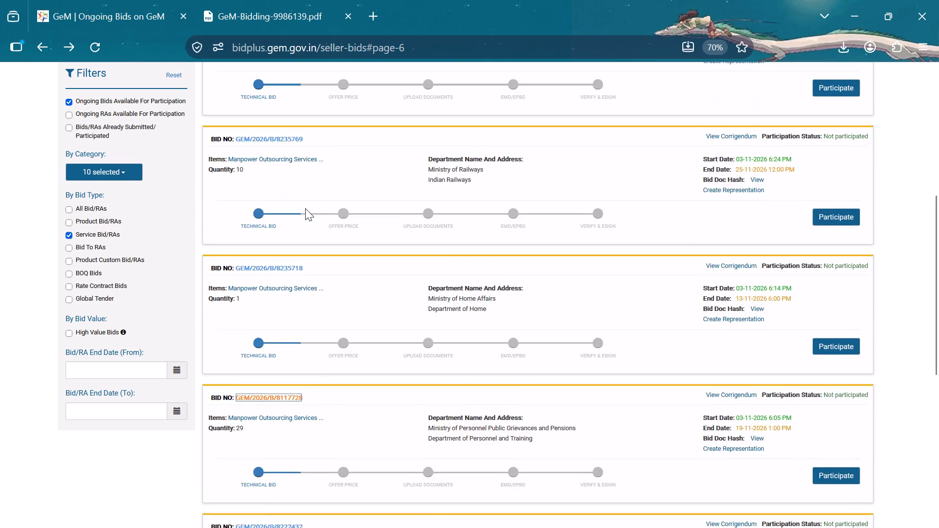
{"action": "scroll", "coordinate": [305, 208], "scroll_direction": "up", "scroll_amount": 2}
{"action": "left_click", "coordinate": [289, 293]}
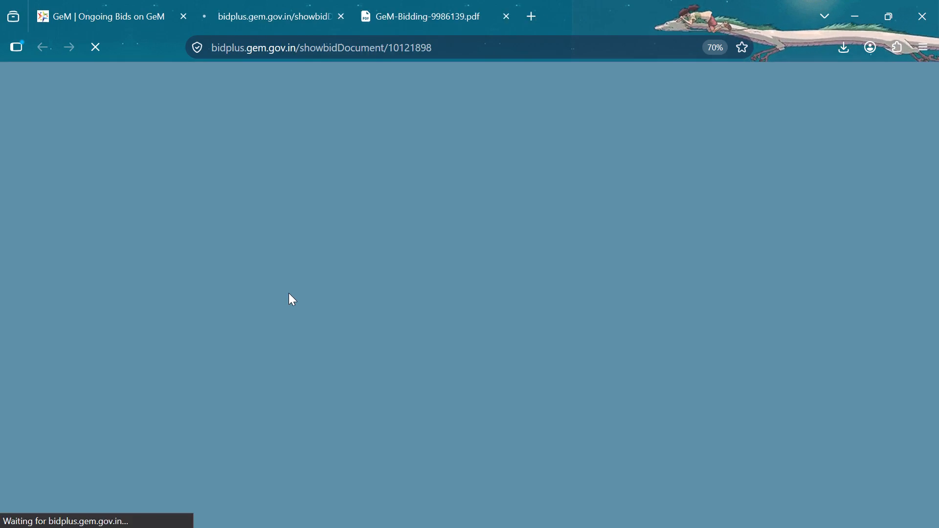
{"action": "left_click", "coordinate": [520, 18]}
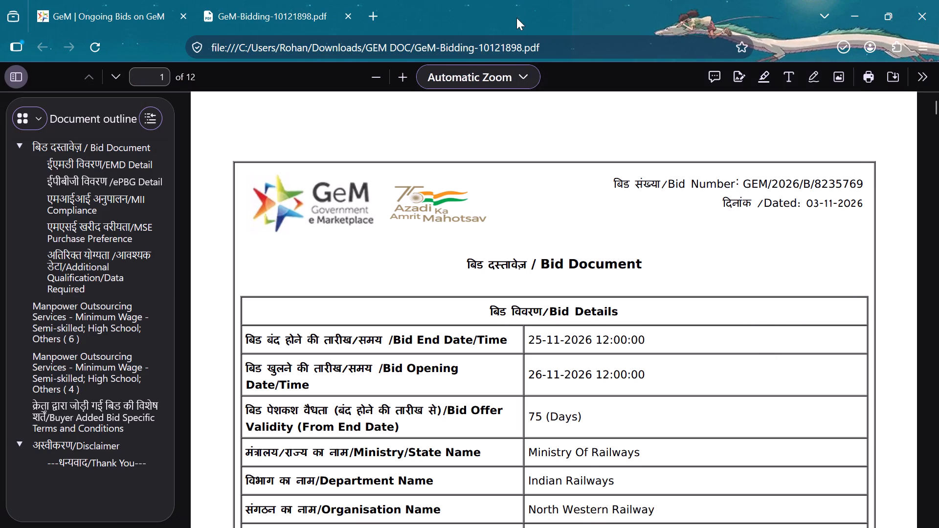
{"action": "double_click", "coordinate": [755, 186]}
{"action": "key", "text": "ctrl+shift+Right"}
{"action": "key", "text": "ctrl+shift+Right"}
{"action": "key", "text": "ctrl+shift+Right"}
{"action": "key", "text": "ctrl+c"}
{"action": "key", "text": "ctrl+c"}
Start another form response, paste GEM/2026/B/8235769 as the GEM Id, and set Bid Type to S.
{"action": "scroll", "coordinate": [614, 305], "scroll_direction": "down", "scroll_amount": 10}
{"action": "key", "text": "alt+Tab"}
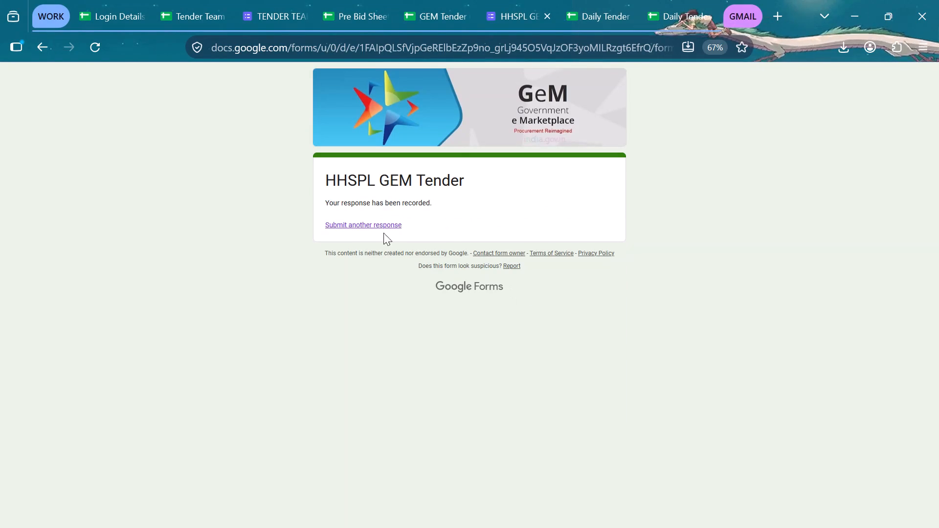
{"action": "left_click", "coordinate": [375, 225]}
{"action": "key", "text": "alt+Tab"}
{"action": "key", "text": "alt+Tab"}
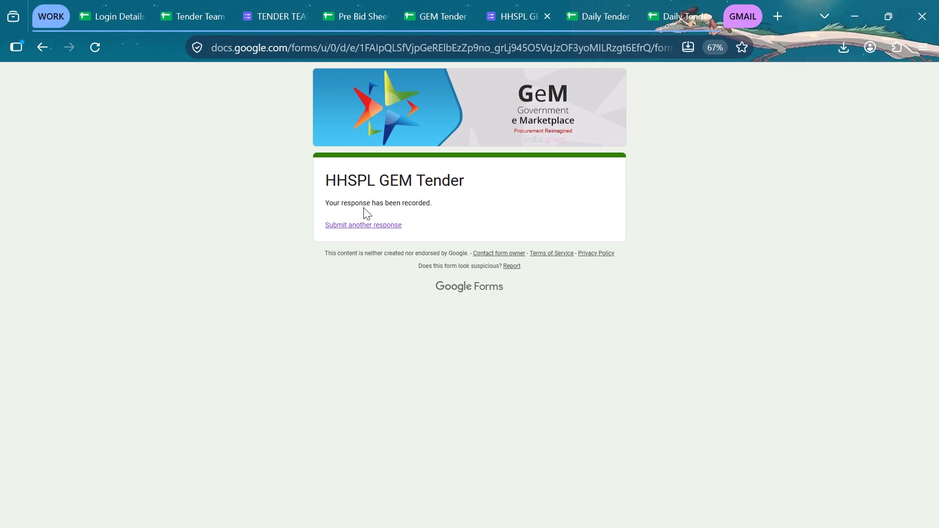
{"action": "left_click", "coordinate": [370, 229]}
{"action": "left_click", "coordinate": [371, 225]}
{"action": "key", "text": "alt+Tab"}
{"action": "key", "text": "alt+Tab"}
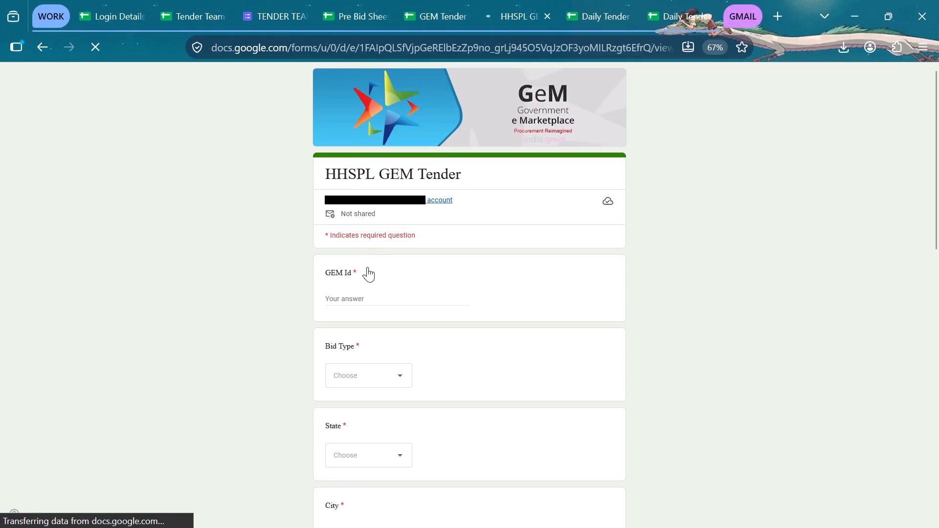
{"action": "left_click", "coordinate": [357, 301], "text": "ctrl"}
{"action": "key", "text": "ctrl+v"}
{"action": "key", "text": "Tab"}
{"action": "key", "text": "s"}
Look up the consignee address in the bid document and set State to RJ, City to Bikaner, and Pasara and Pre Bid Meeting to N.
{"action": "key", "text": "Tab"}
{"action": "key", "text": "Tab"}
{"action": "scroll", "coordinate": [357, 302], "scroll_direction": "down", "scroll_amount": 5}
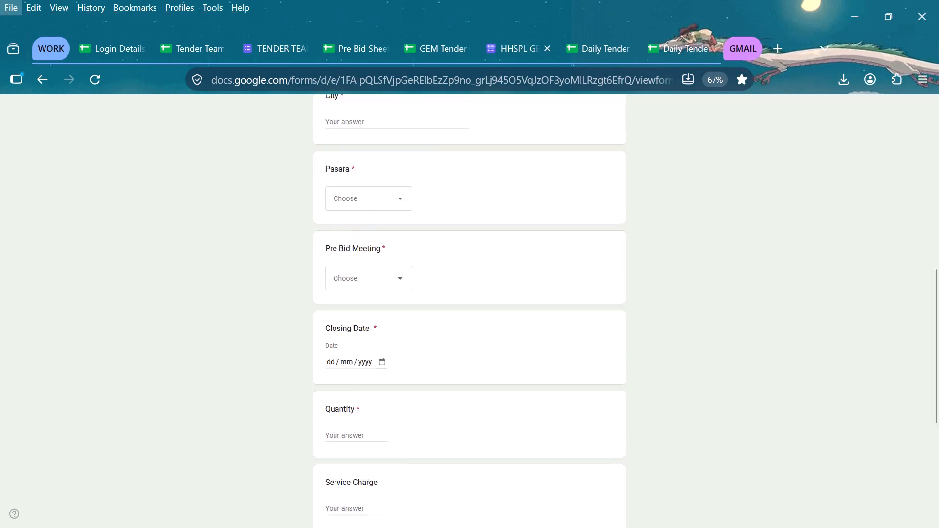
{"action": "scroll", "coordinate": [357, 302], "scroll_direction": "down", "scroll_amount": 1}
{"action": "key", "text": "alt+Tab"}
{"action": "scroll", "coordinate": [357, 302], "scroll_direction": "down", "scroll_amount": 20}
{"action": "scroll", "coordinate": [357, 302], "scroll_direction": "down", "scroll_amount": 16}
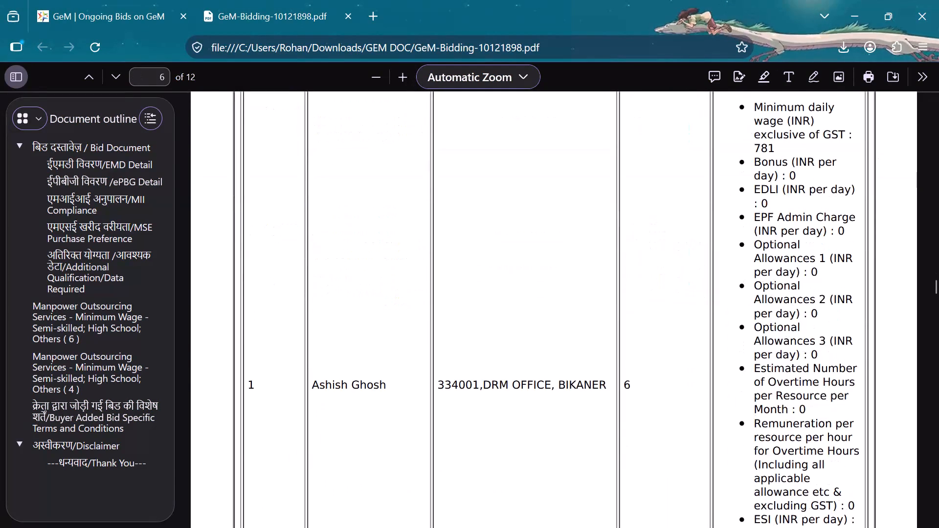
{"action": "scroll", "coordinate": [357, 302], "scroll_direction": "down", "scroll_amount": 3}
{"action": "double_click", "coordinate": [458, 381]}
{"action": "right_click", "coordinate": [458, 381]}
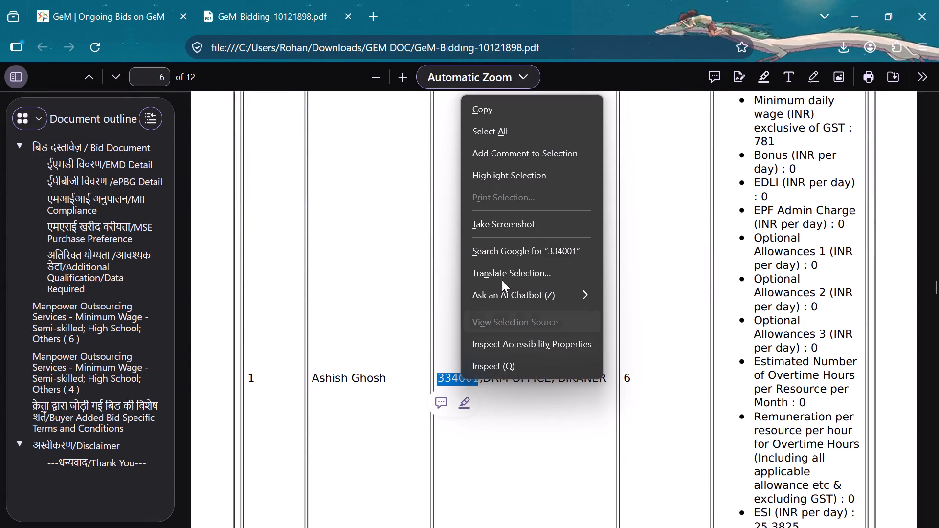
{"action": "left_click", "coordinate": [415, 271]}
{"action": "key", "text": "alt+Tab"}
{"action": "key", "text": "Tab"}
{"action": "key", "text": "r"}
{"action": "left_click", "coordinate": [484, 100]}
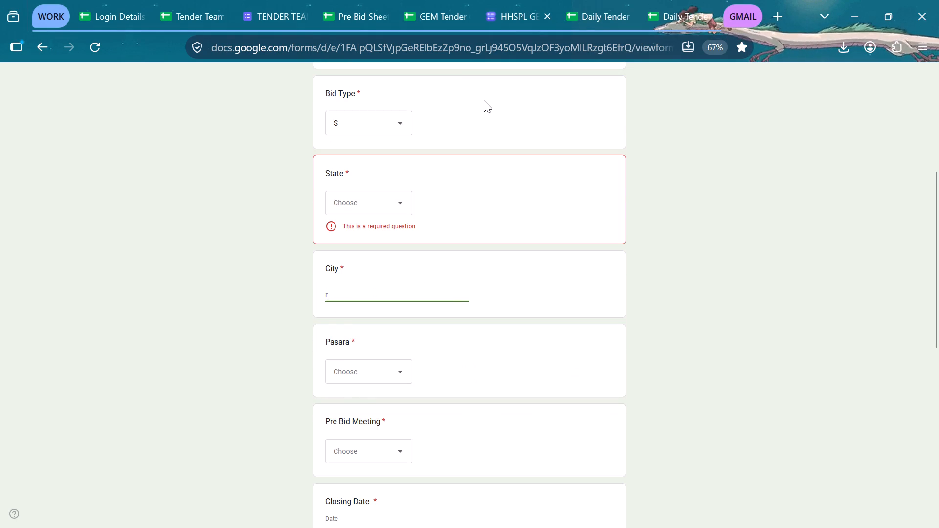
{"action": "key", "text": "Tab"}
{"action": "key", "text": "Tab"}
{"action": "key", "text": "r"}
{"action": "key", "text": "Tab"}
{"action": "type", "text": "Bikaner"}
{"action": "key", "text": "Tab"}
{"action": "key", "text": "n"}
{"action": "key", "text": "Tab"}
{"action": "key", "text": "n"}
Check the bid's entry in the ongoing bids list and set Closing Date to 25/11/2026 and Quantity to 10.
{"action": "key", "text": "alt+Tab"}
{"action": "key", "text": "alt+Tab"}
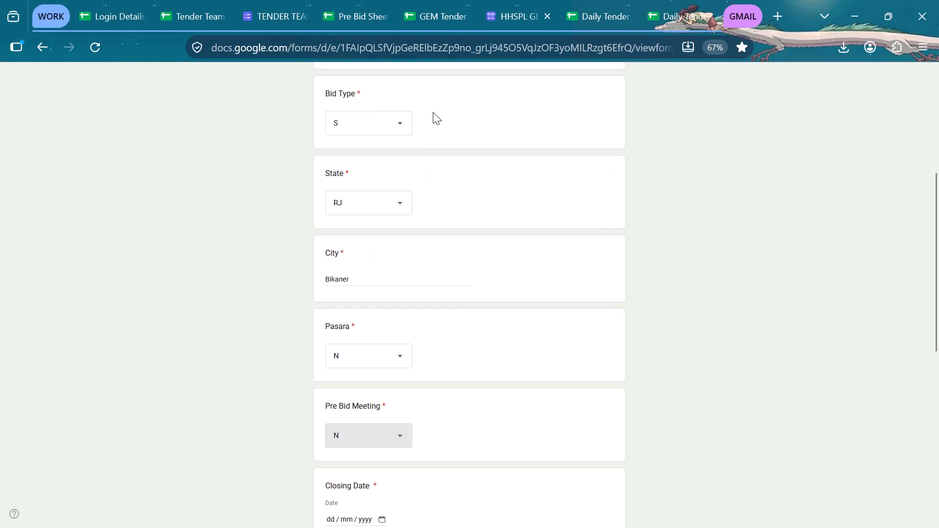
{"action": "key", "text": "Tab"}
{"action": "key", "text": "alt+Tab"}
{"action": "left_click", "coordinate": [61, 0]}
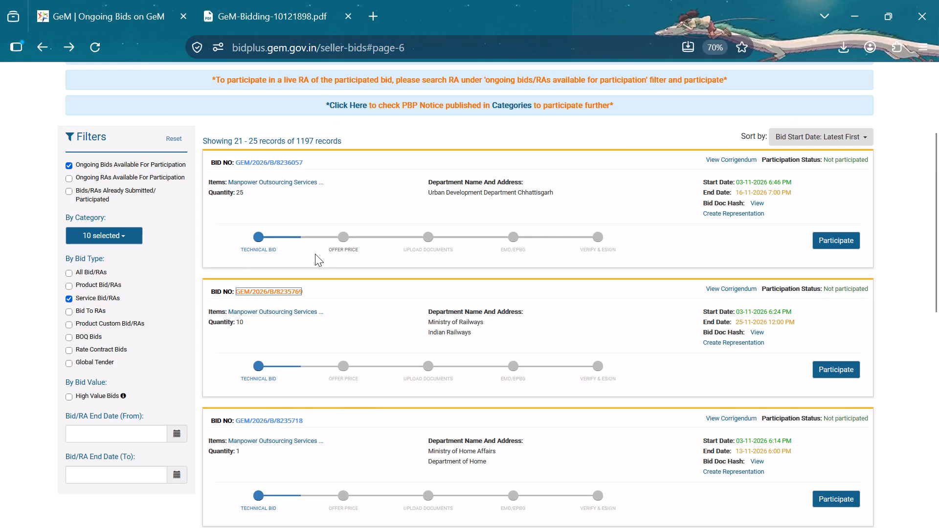
{"action": "key", "text": "alt+Tab"}
{"action": "key", "text": "Tab"}
{"action": "key", "text": "2"}
{"action": "key", "text": "Left"}
{"action": "key", "text": "Left"}
{"action": "key", "text": "Up"}
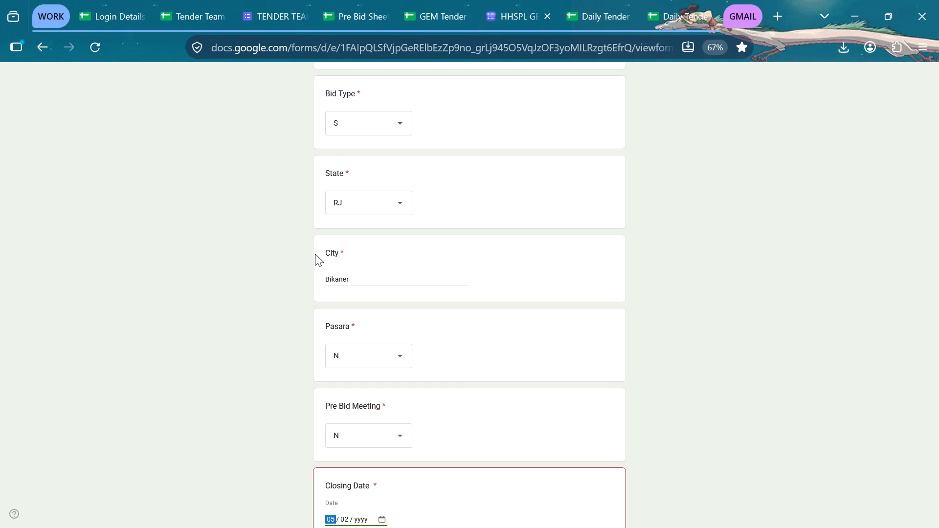
{"action": "key", "text": "Down"}
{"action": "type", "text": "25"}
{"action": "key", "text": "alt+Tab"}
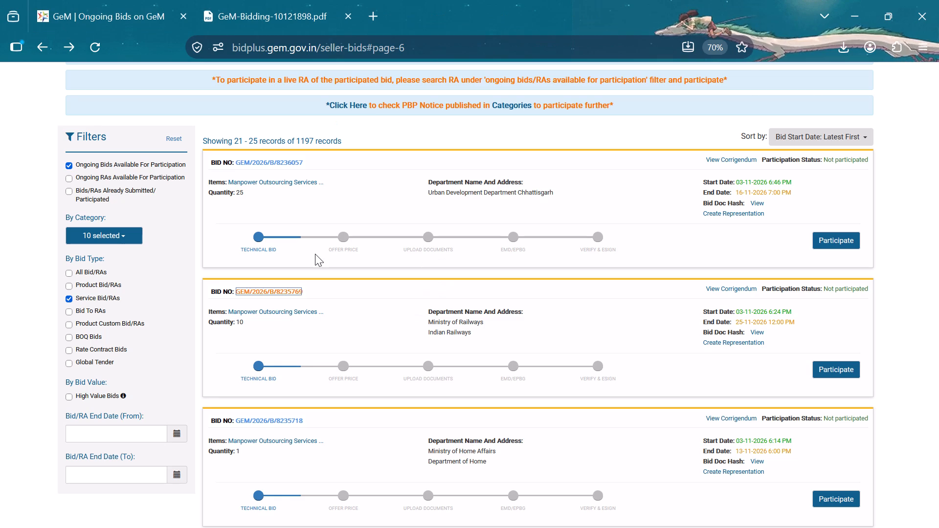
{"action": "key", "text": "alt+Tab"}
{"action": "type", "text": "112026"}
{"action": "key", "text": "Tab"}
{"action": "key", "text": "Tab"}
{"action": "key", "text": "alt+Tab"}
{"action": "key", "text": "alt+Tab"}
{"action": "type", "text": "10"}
Submit the form response for GEM/2026/B/8235769.
{"action": "scroll", "coordinate": [315, 254], "scroll_direction": "down", "scroll_amount": 7}
{"action": "left_click", "coordinate": [343, 448]}
{"action": "key", "text": "alt+Tab"}
{"action": "key", "text": "alt+Tab"}
{"action": "left_click", "coordinate": [343, 440]}
Return to the ongoing bids list, go to page 4 of the results, and close the finished bid document.
{"action": "key", "text": "alt+Tab"}
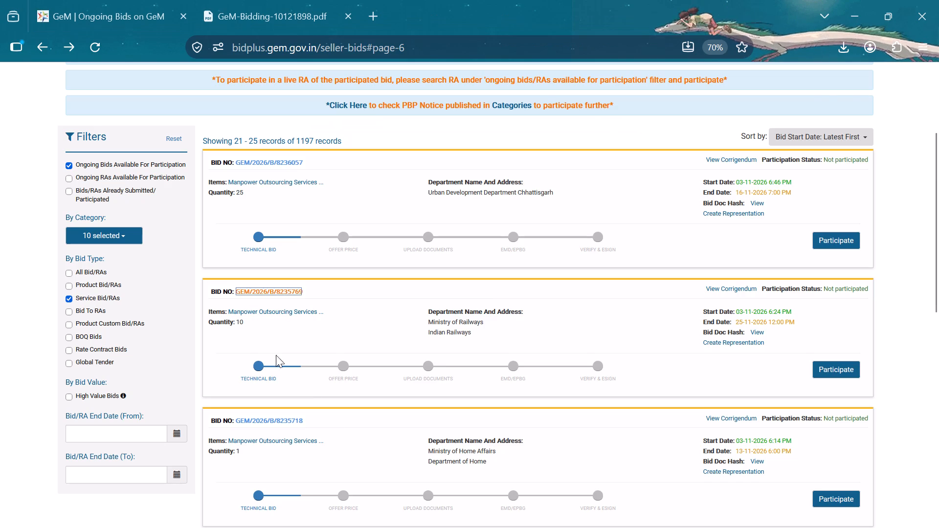
{"action": "scroll", "coordinate": [267, 347], "scroll_direction": "down", "scroll_amount": 9}
{"action": "left_click", "coordinate": [282, 298]}
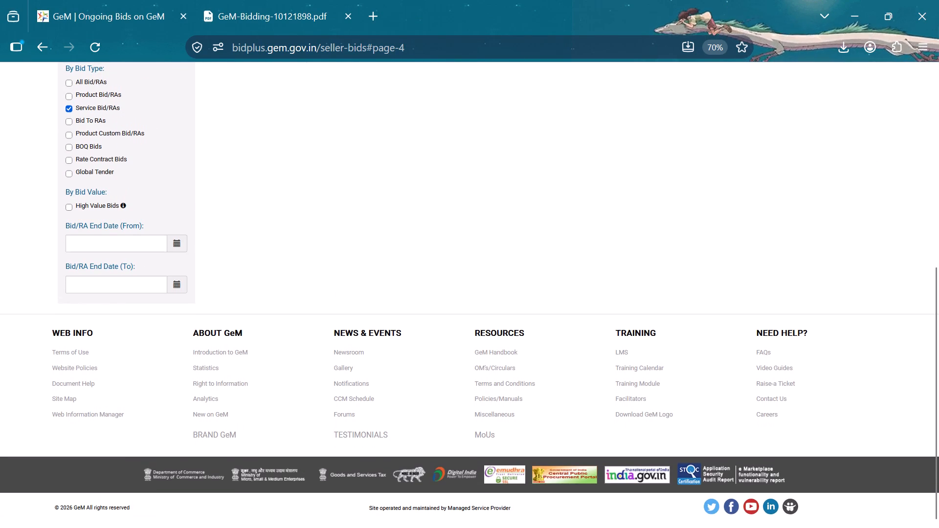
{"action": "left_click", "coordinate": [347, 18]}
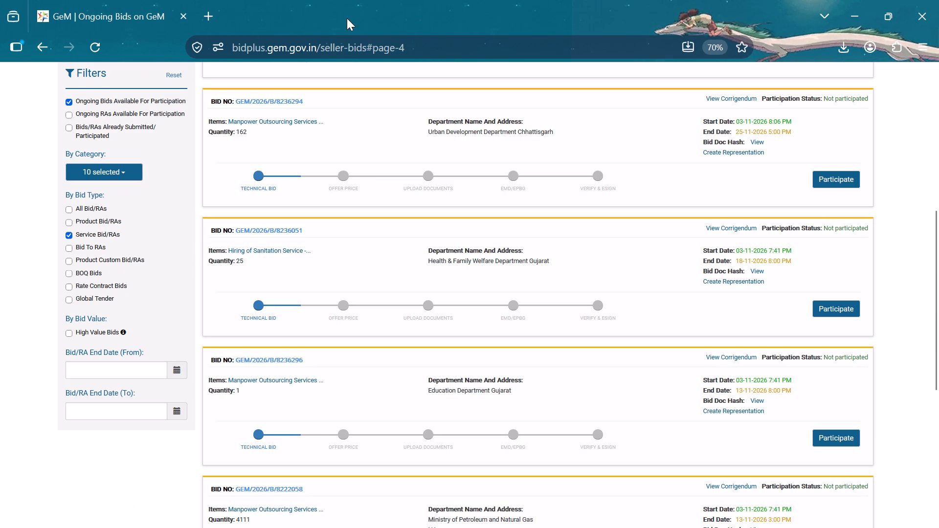
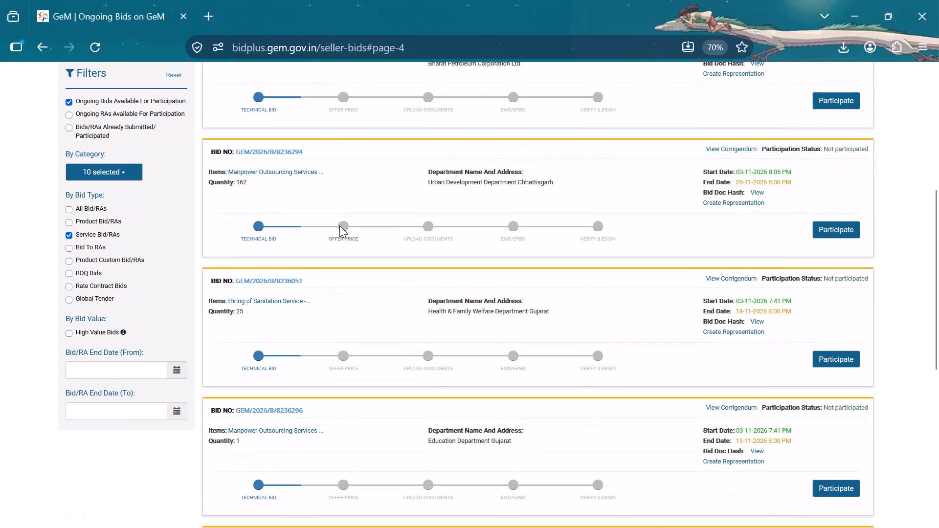
Open the bid document for the Gujarat sanitation service bid GEM/2026/B/8236051 and select its bid number.
{"action": "scroll", "coordinate": [339, 225], "scroll_direction": "up", "scroll_amount": 1}
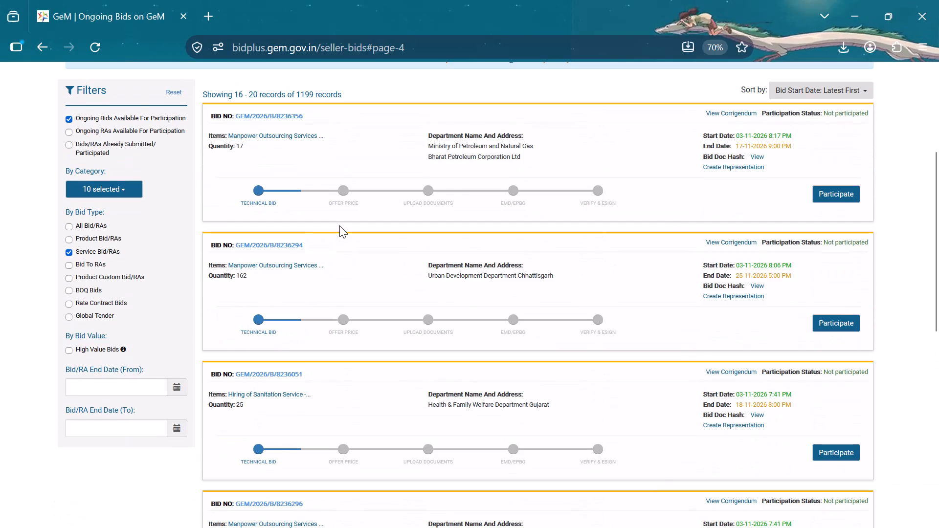
{"action": "left_click", "coordinate": [292, 366]}
{"action": "left_click", "coordinate": [272, 364]}
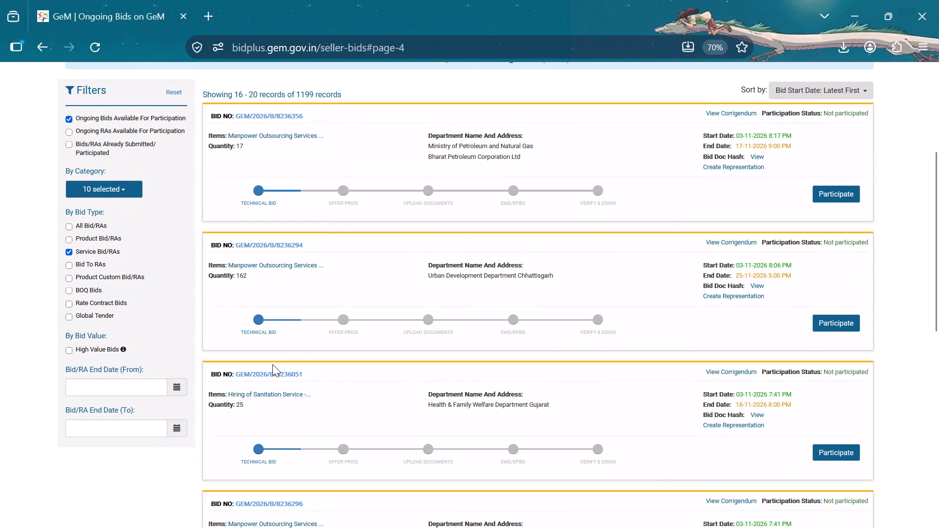
{"action": "left_click", "coordinate": [278, 377]}
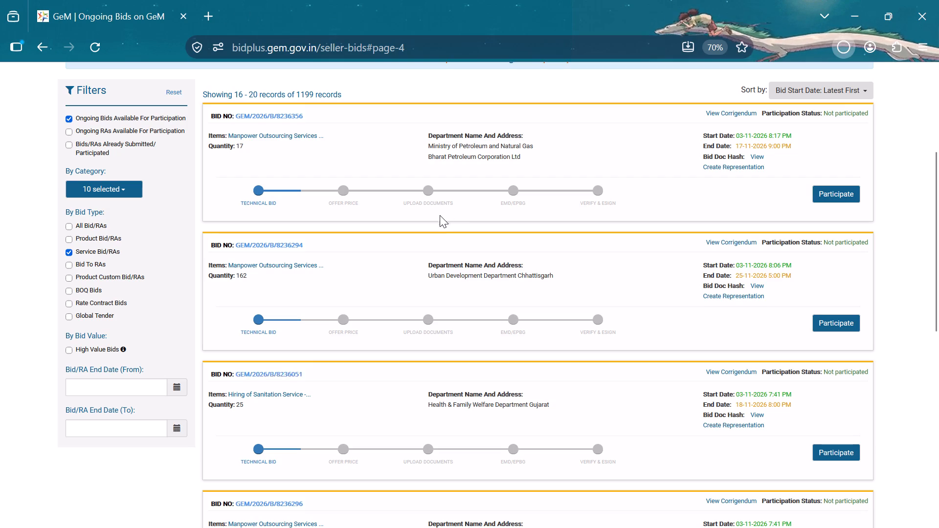
{"action": "left_click", "coordinate": [441, 219]}
{"action": "double_click", "coordinate": [760, 184]}
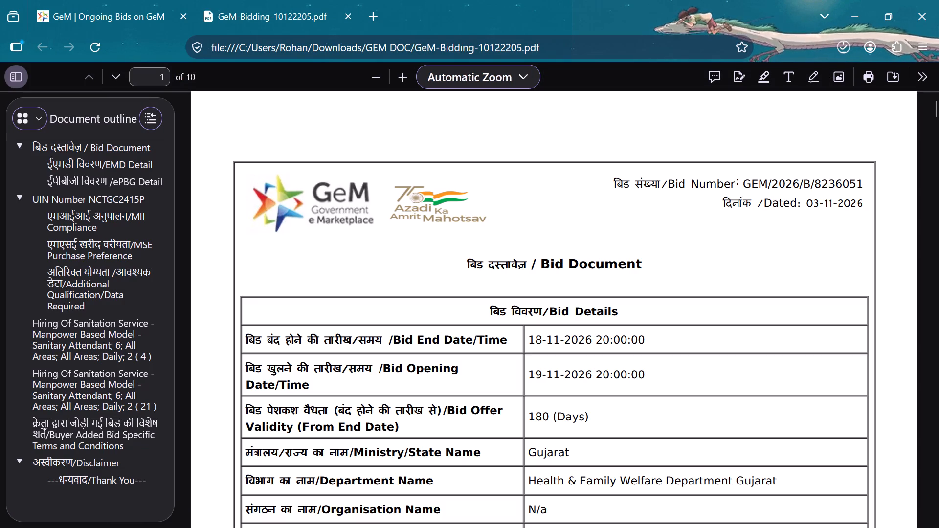
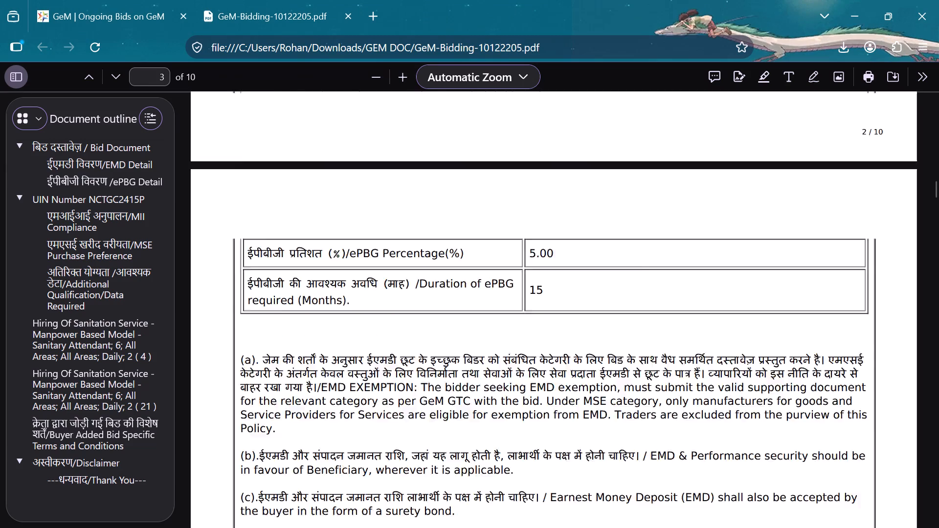
Copy Patan from the consignee address in the bid document and fill the tender form with state gj, that location, and n in the next two fields.
{"action": "scroll", "coordinate": [373, 295], "scroll_direction": "down", "scroll_amount": 20}
{"action": "scroll", "coordinate": [373, 295], "scroll_direction": "down", "scroll_amount": 4}
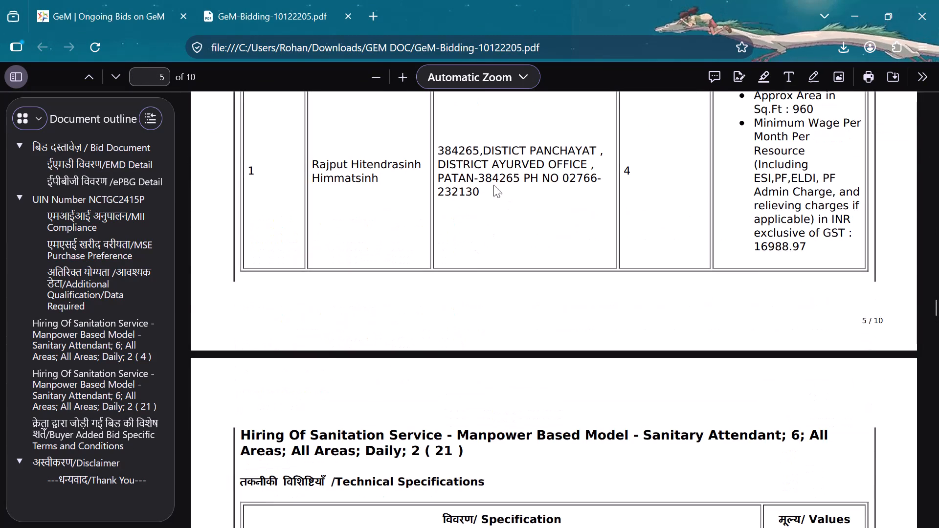
{"action": "double_click", "coordinate": [465, 175]}
{"action": "key", "text": "ctrl+c"}
{"action": "key", "text": "alt+Tab"}
{"action": "key", "text": "Tab"}
{"action": "type", "text": "gj"}
{"action": "key", "text": "Tab"}
{"action": "key", "text": "ctrl+v"}
{"action": "key", "text": "Tab"}
{"action": "key", "text": "n"}
{"action": "key", "text": "Tab"}
{"action": "key", "text": "n"}
Check the end date of GEM/2026/B/8236051 in the bids list and enter the closing date 18/11/2026 in the form.
{"action": "key", "text": "alt+Tab"}
{"action": "left_click", "coordinate": [99, 0]}
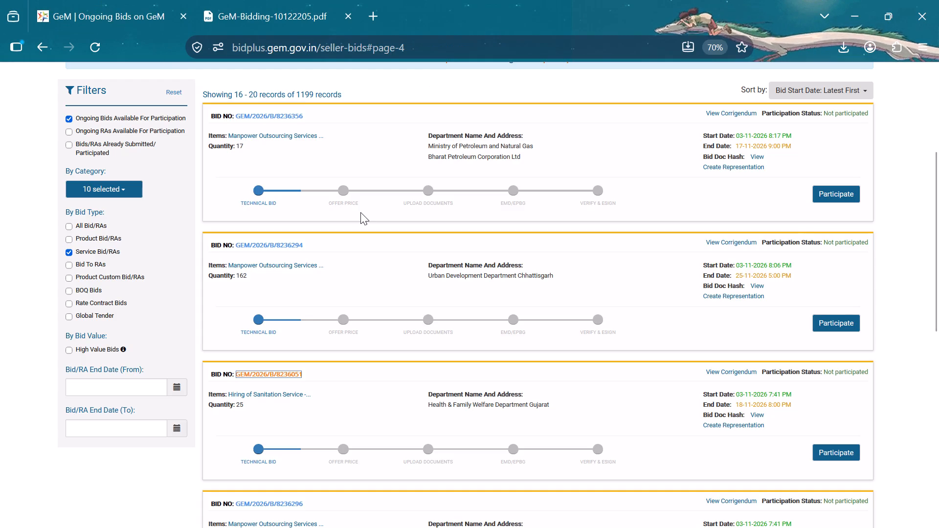
{"action": "key", "text": "alt+Tab"}
{"action": "key", "text": "Tab"}
{"action": "key", "text": "1"}
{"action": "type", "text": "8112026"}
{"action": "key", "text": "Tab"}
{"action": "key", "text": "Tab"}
Check the bid's quantity in the list, enter 25 as the form's quantity, and submit the form.
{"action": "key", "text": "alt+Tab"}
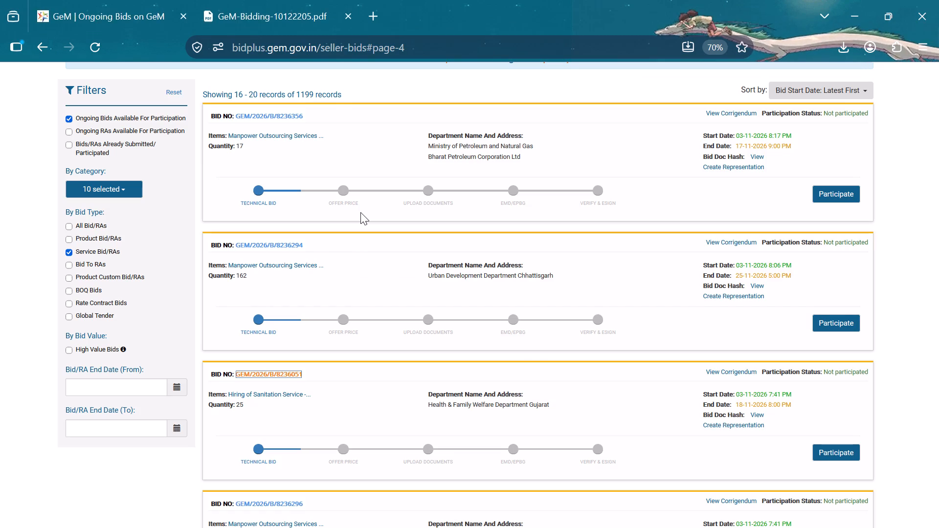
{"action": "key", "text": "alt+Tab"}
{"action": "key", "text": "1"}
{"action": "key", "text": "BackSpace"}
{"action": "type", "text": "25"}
{"action": "scroll", "coordinate": [360, 212], "scroll_direction": "down", "scroll_amount": 4}
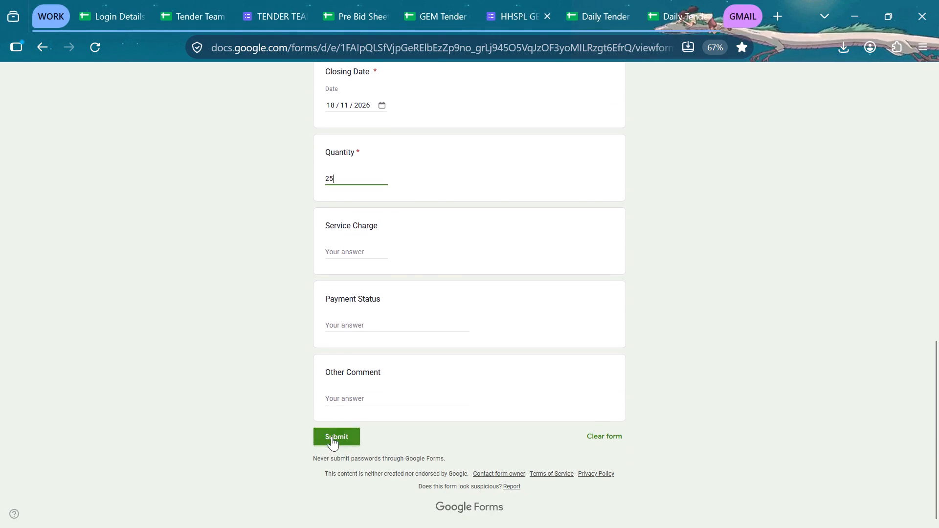
{"action": "left_click", "coordinate": [332, 436]}
Go to page 3 of the ongoing bids list, close the sanitation bid's PDF, and return to the tender form.
{"action": "key", "text": "alt+Tab"}
{"action": "scroll", "coordinate": [332, 436], "scroll_direction": "down", "scroll_amount": 9}
{"action": "left_click", "coordinate": [265, 292]}
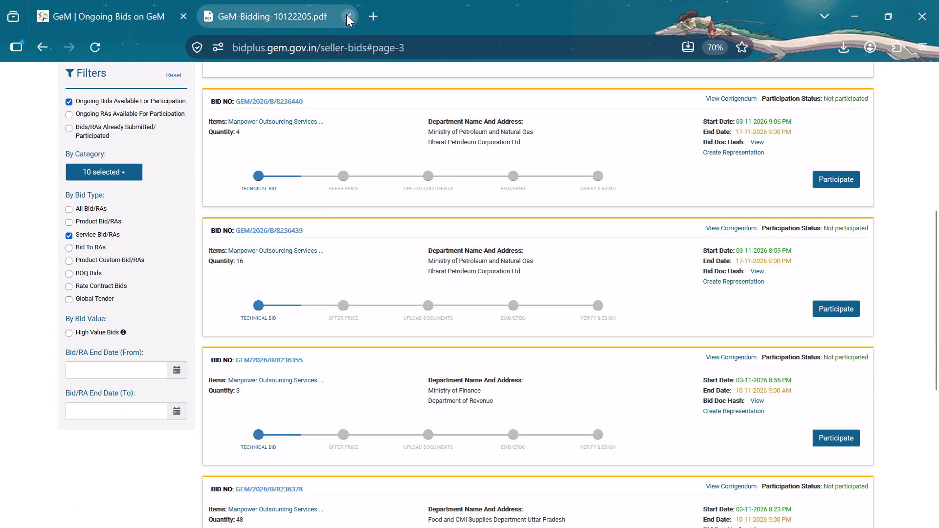
{"action": "left_click", "coordinate": [346, 15]}
{"action": "key", "text": "alt+Tab"}
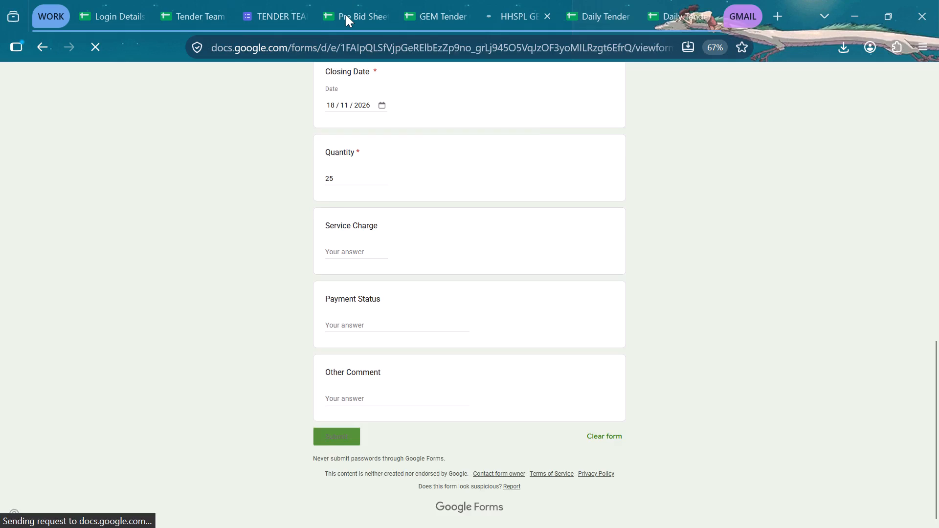